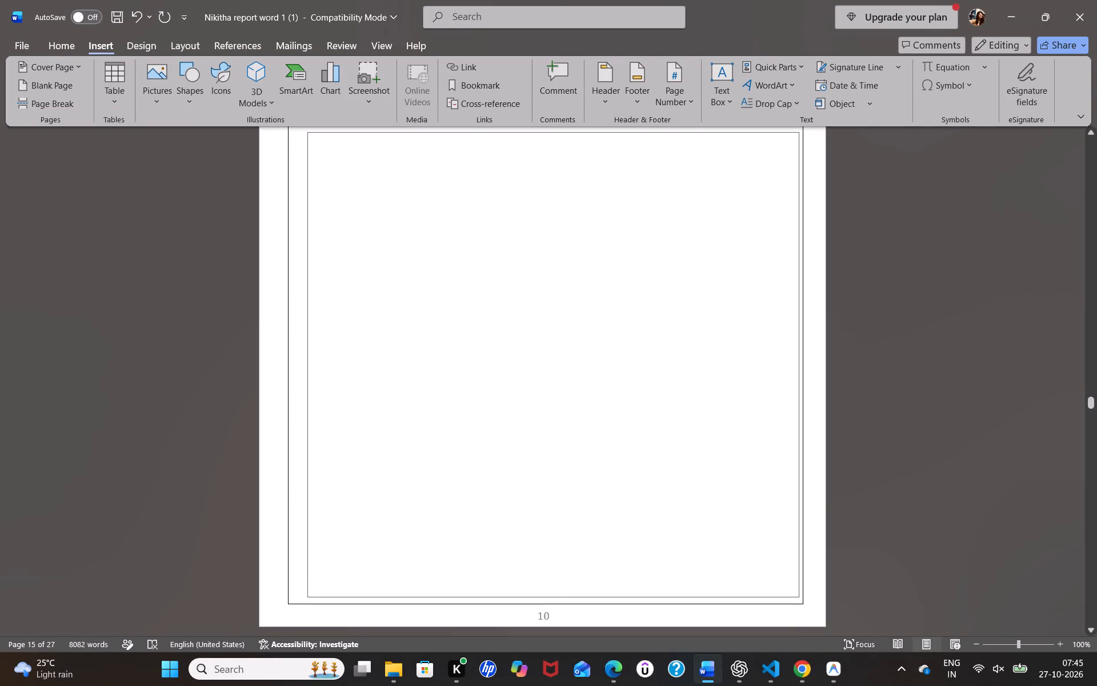
Widen the empty text box on page 10 to about 18.75 cm by extending its left edge close to the page border.
drag(306, 366, 290, 365)
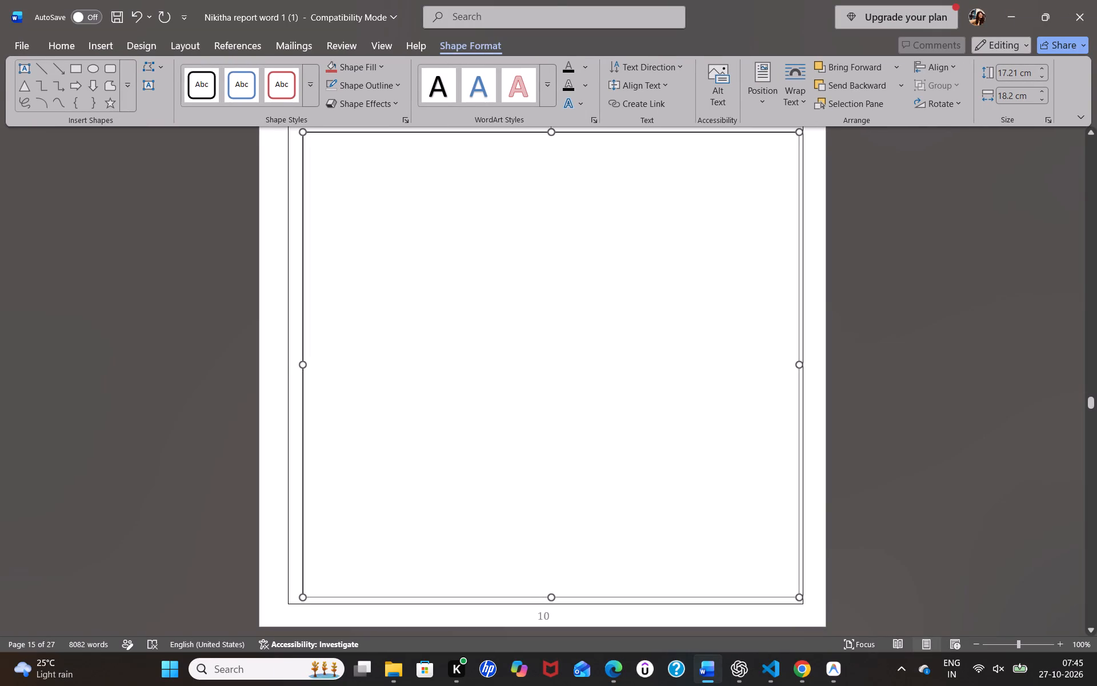
drag(290, 365, 295, 367)
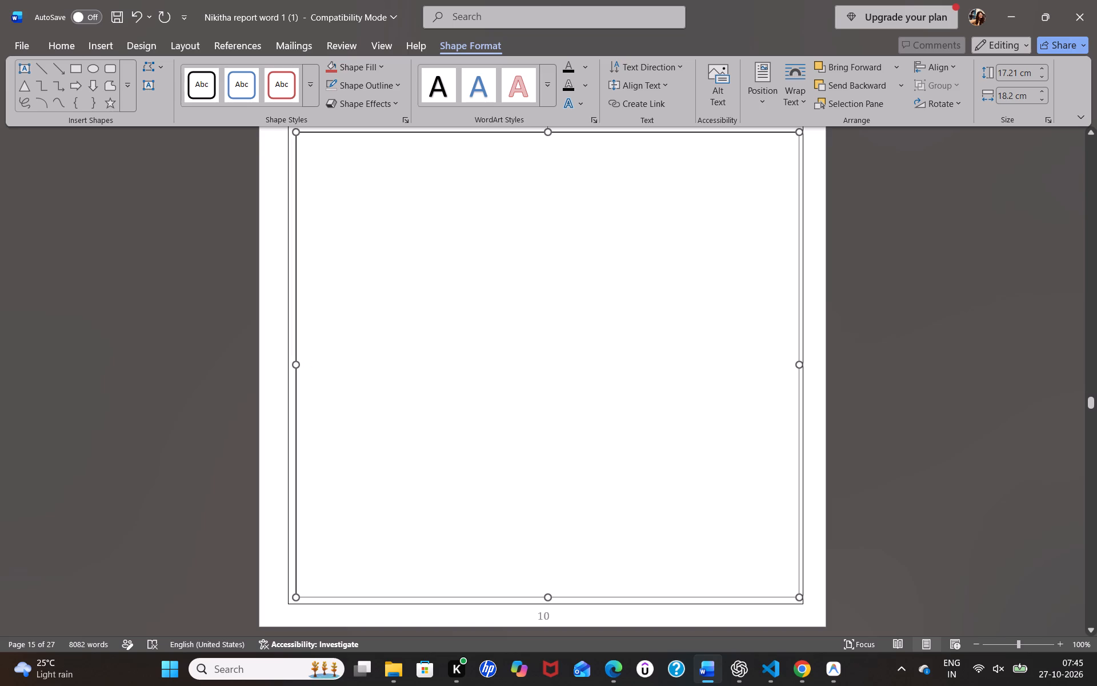
drag(295, 367, 293, 367)
click(370, 368)
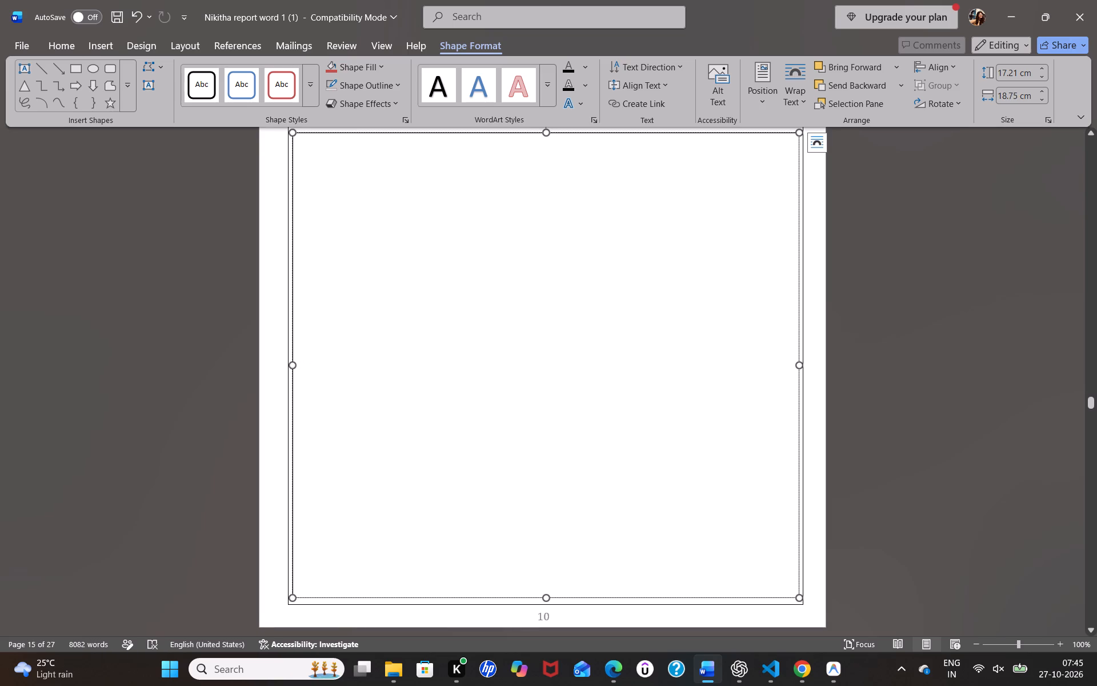
click(105, 38)
click(164, 83)
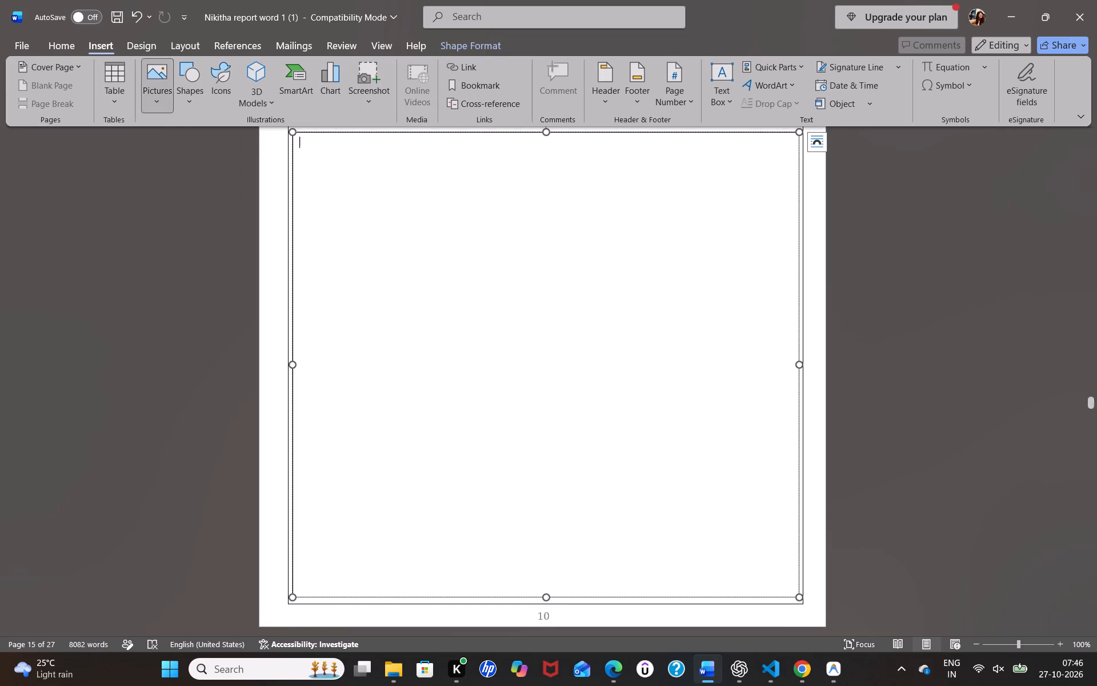
click(195, 147)
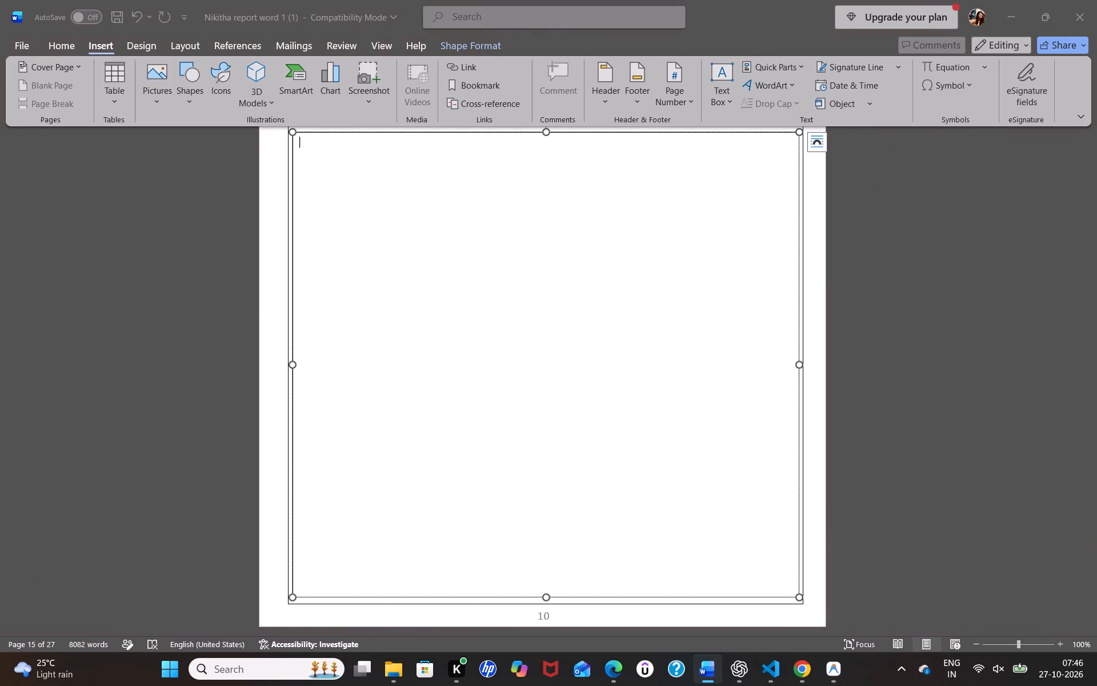
scroll(70, 100, up, 4)
click(75, 92)
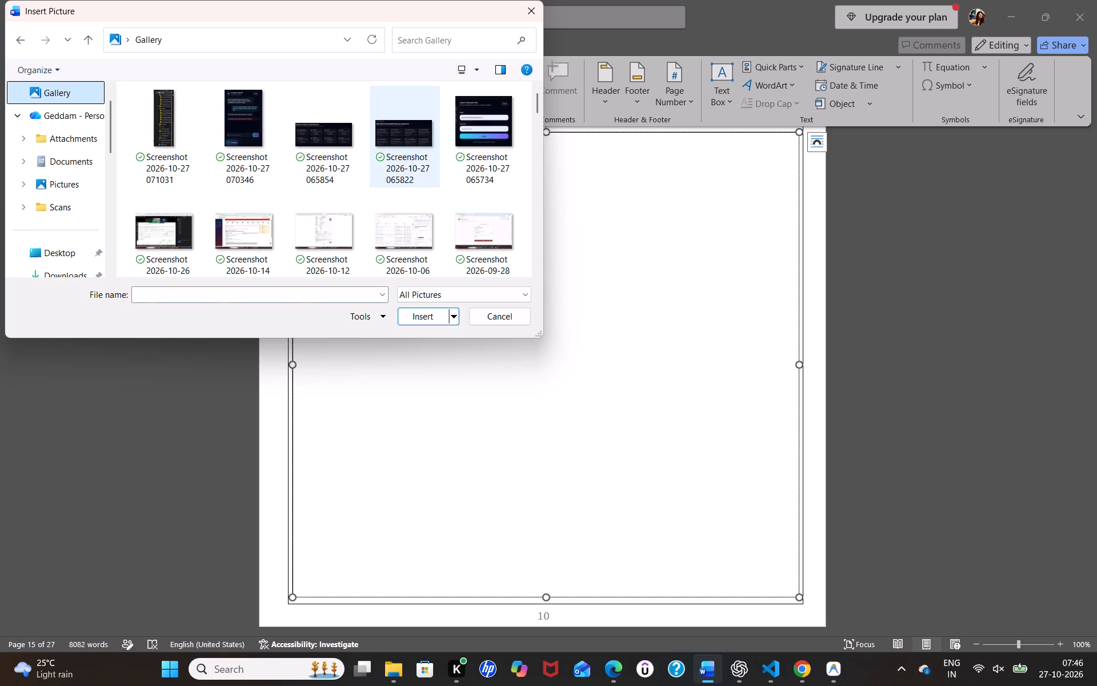
click(406, 144)
click(431, 313)
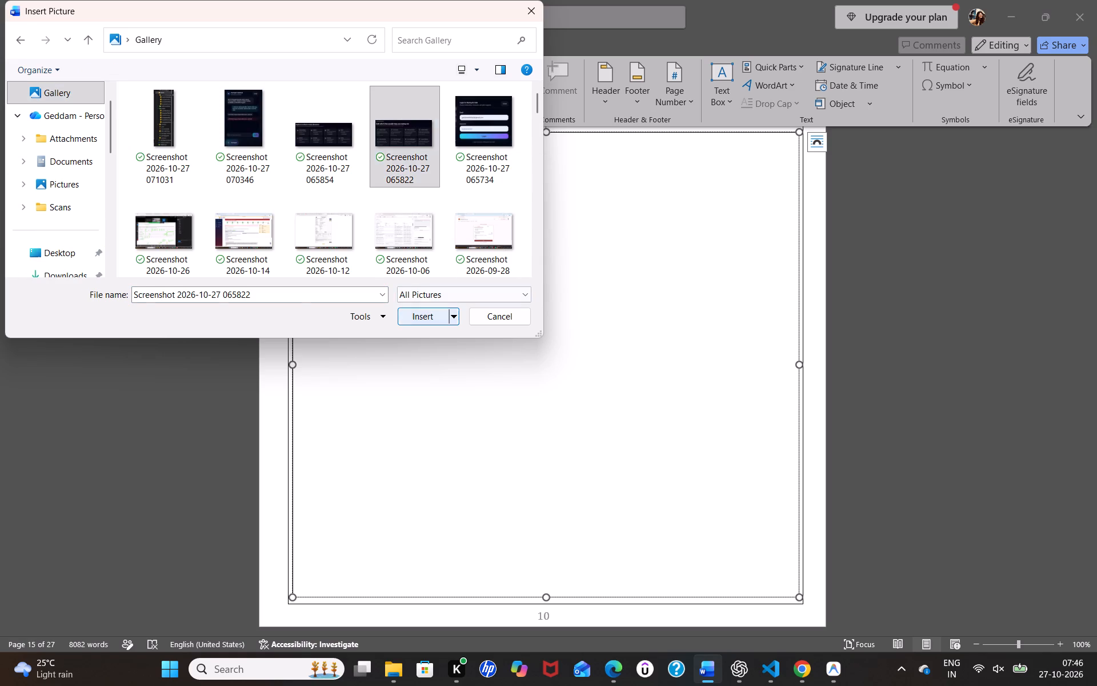
scroll(464, 319, up, 9)
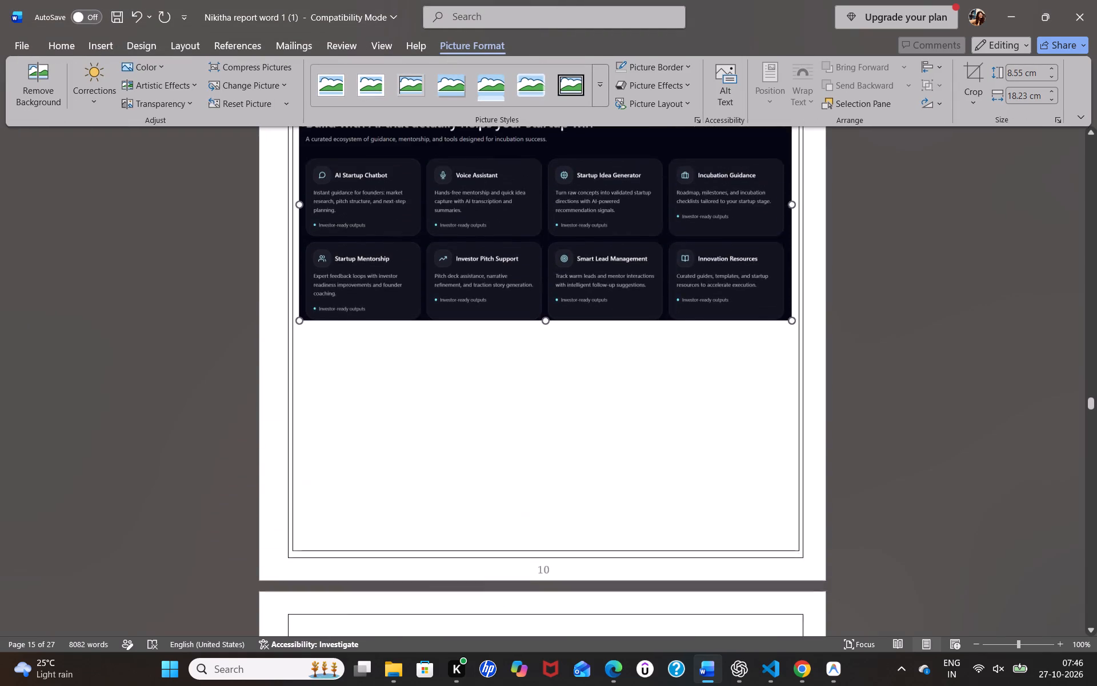
scroll(464, 319, up, 4)
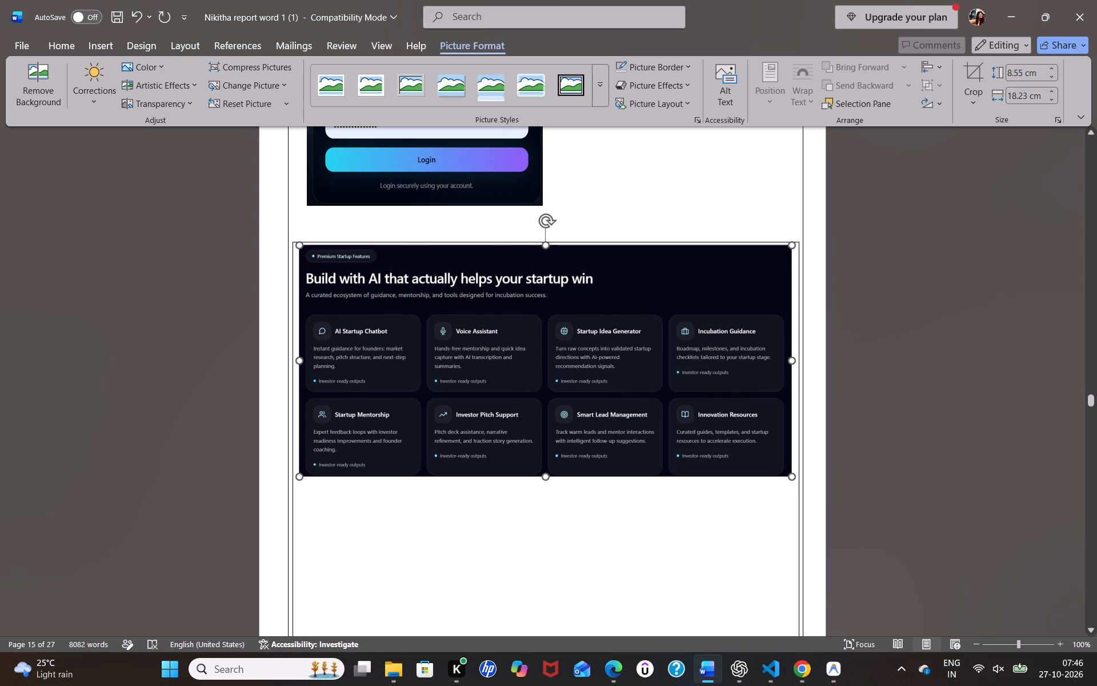
click(578, 530)
click(491, 537)
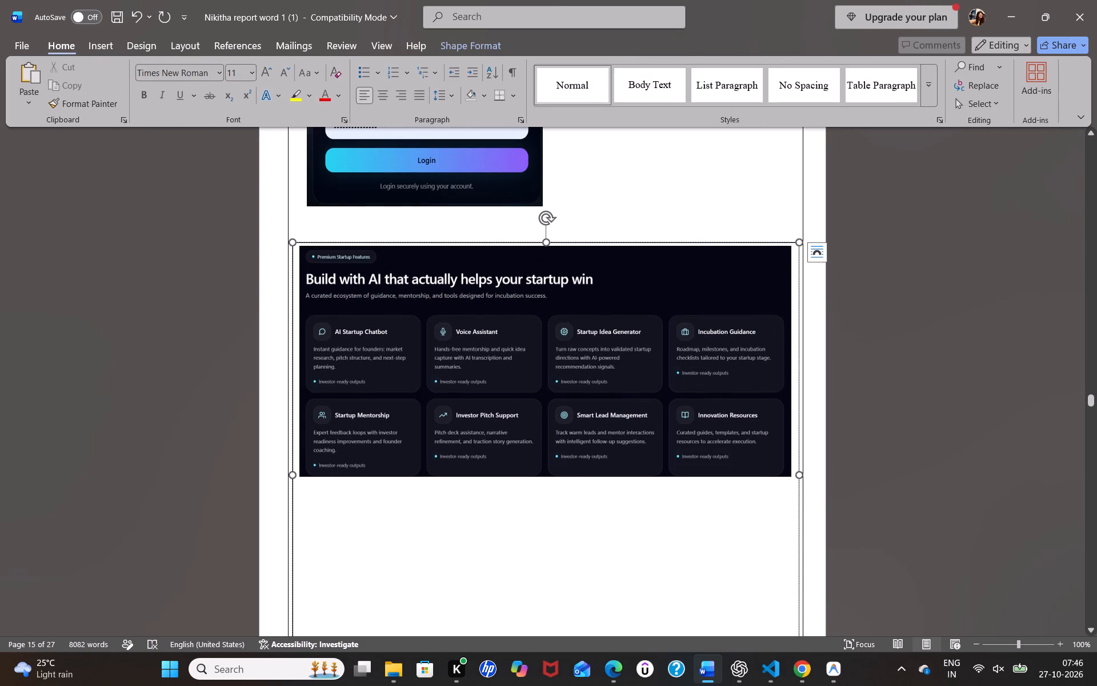
click(350, 520)
scroll(439, 449, down, 1)
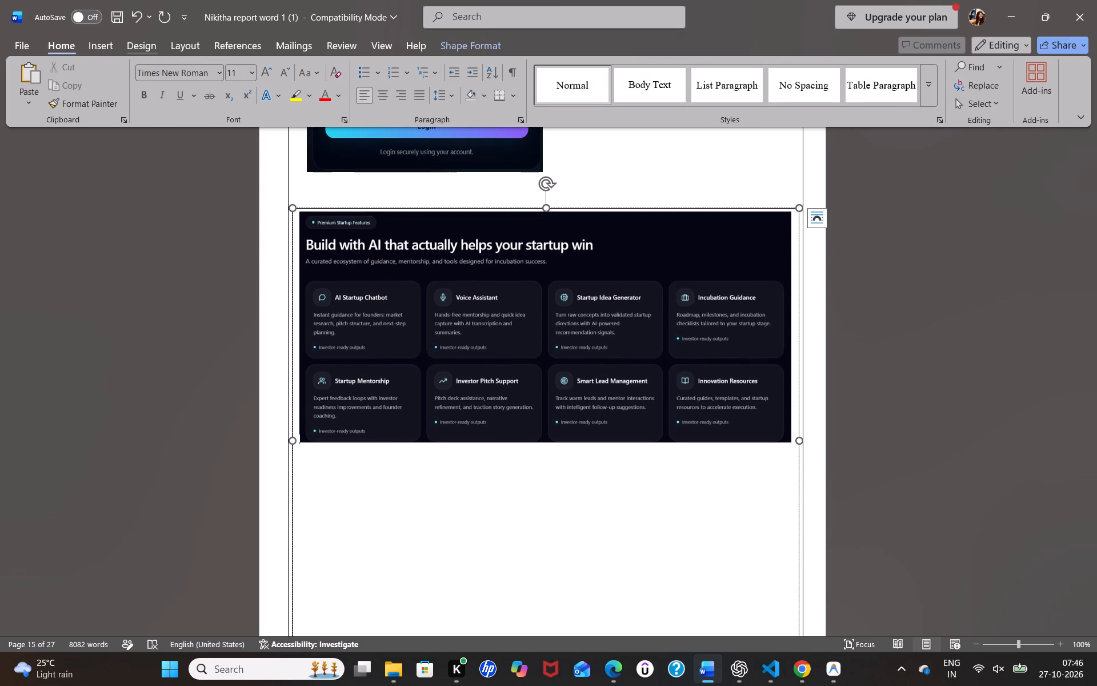
click(107, 45)
click(159, 67)
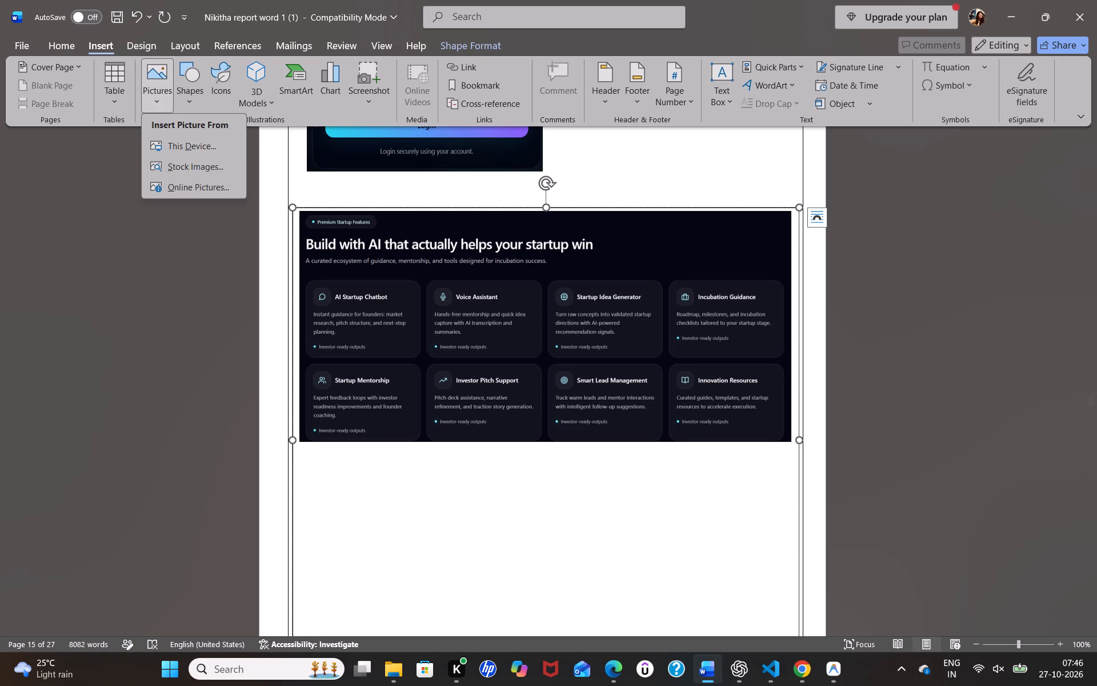
click(193, 154)
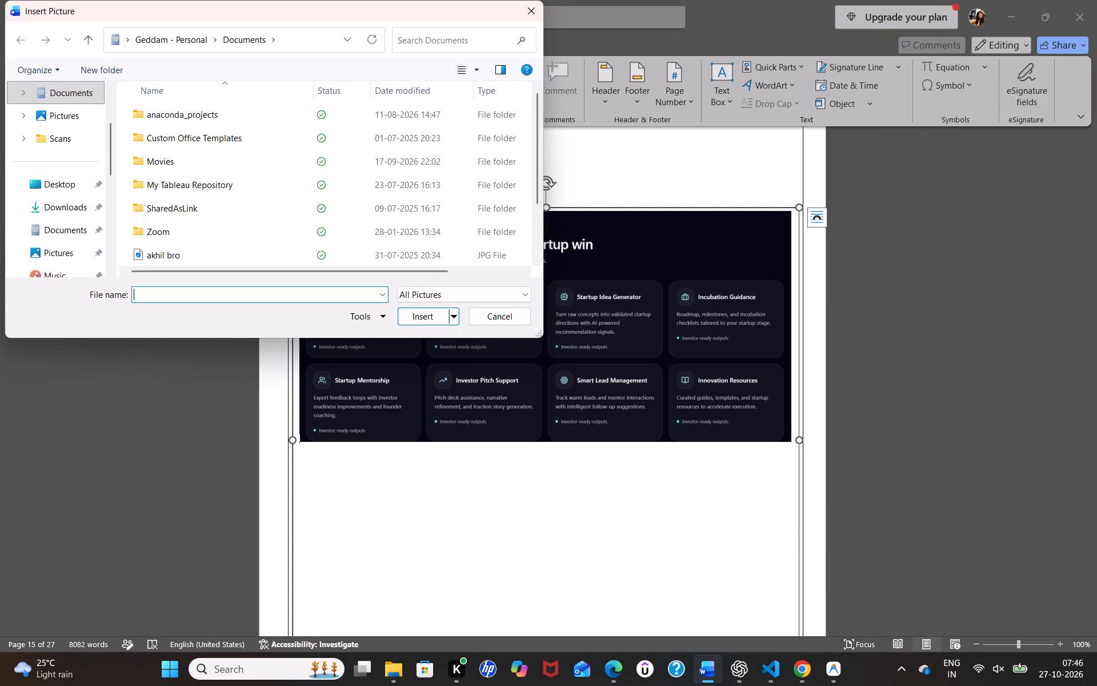
scroll(83, 113, up, 5)
click(63, 115)
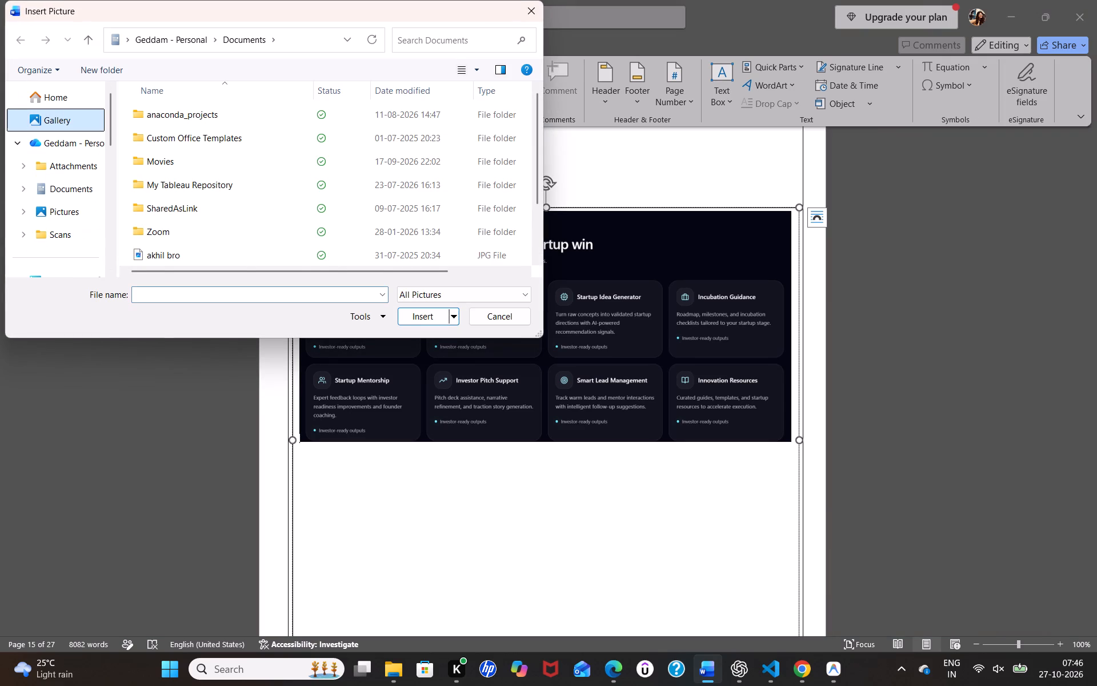
click(307, 129)
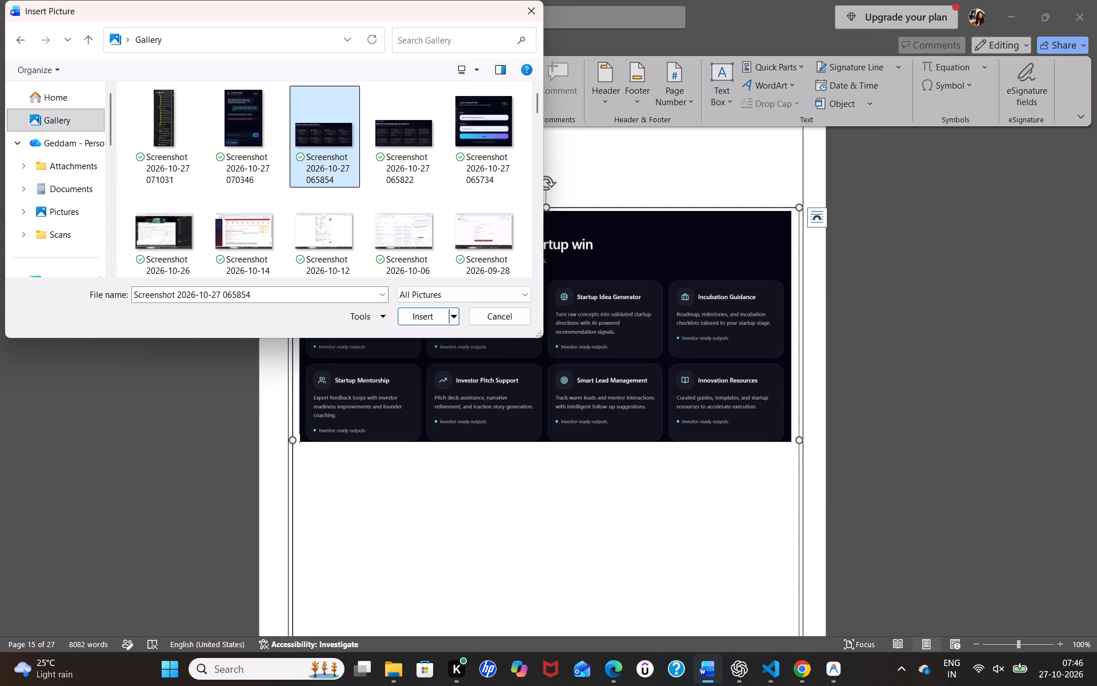
click(422, 317)
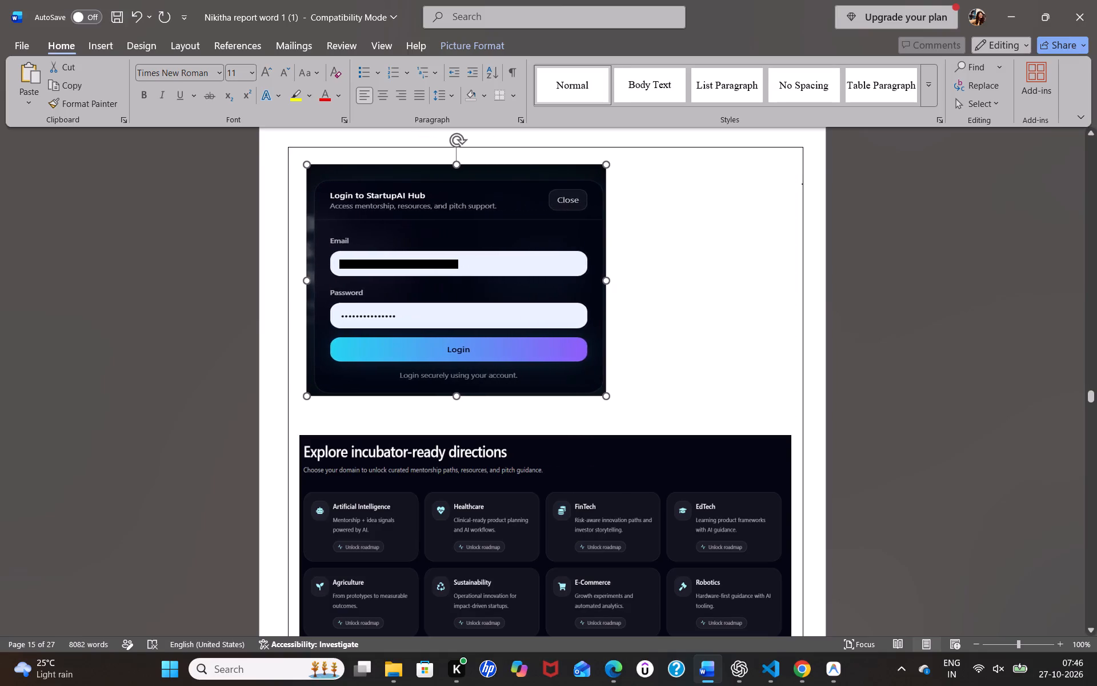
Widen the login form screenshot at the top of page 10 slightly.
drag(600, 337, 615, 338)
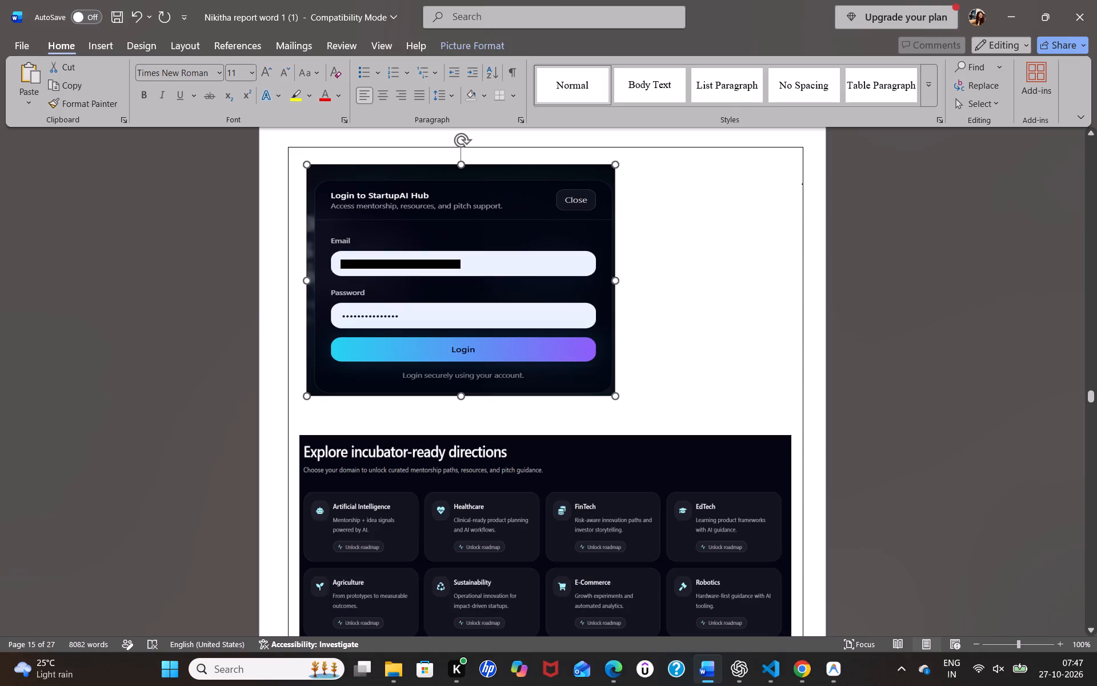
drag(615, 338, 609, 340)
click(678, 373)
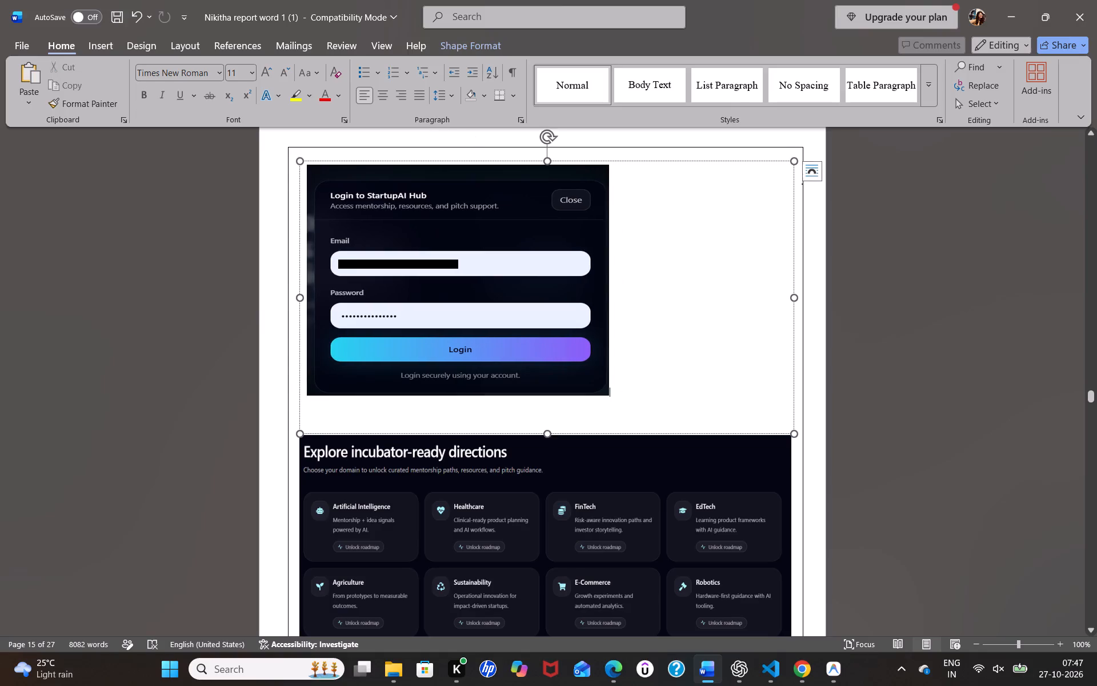
Review how the login, directions and features screenshots are laid out on page 10.
scroll(642, 440, down, 9)
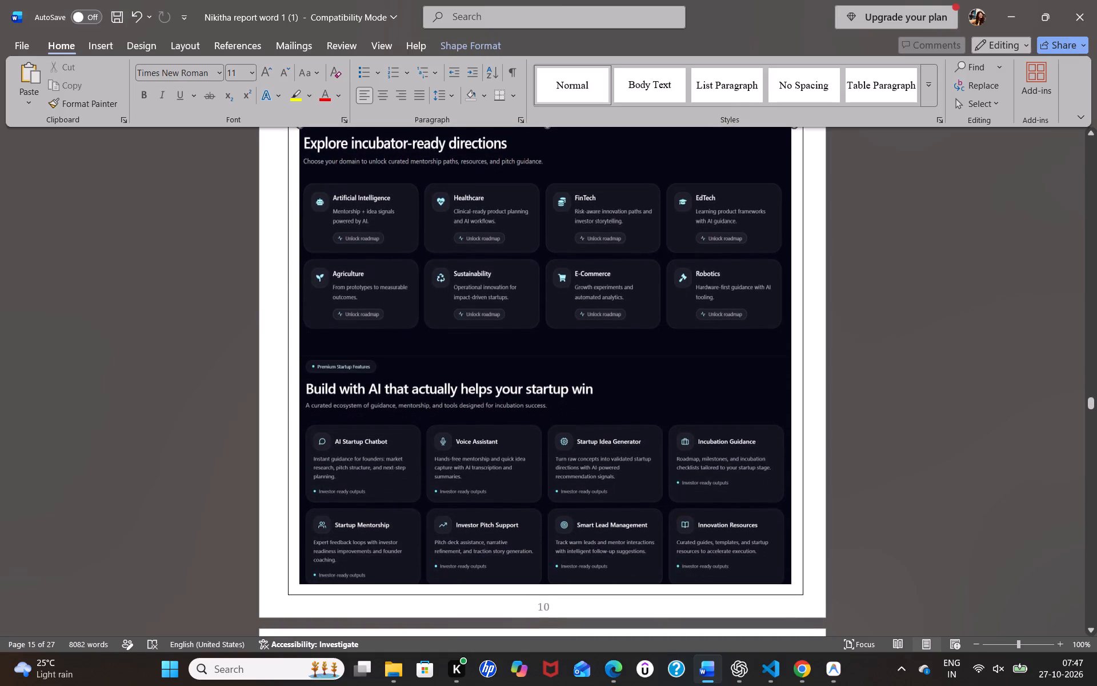
scroll(632, 440, up, 2)
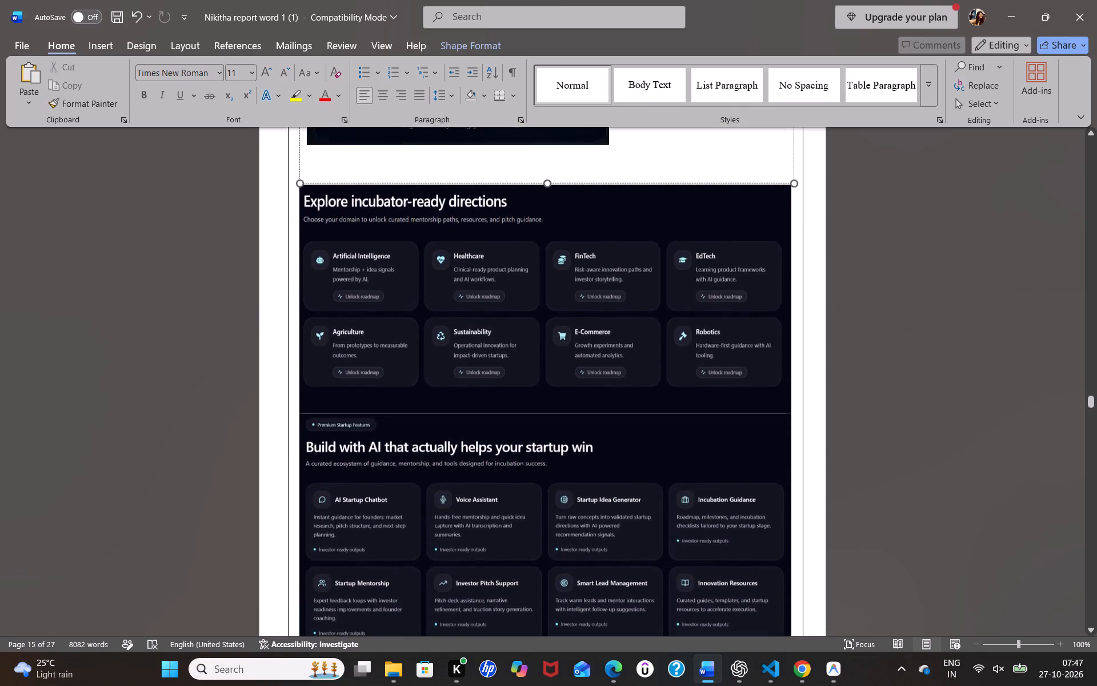
scroll(632, 440, up, 9)
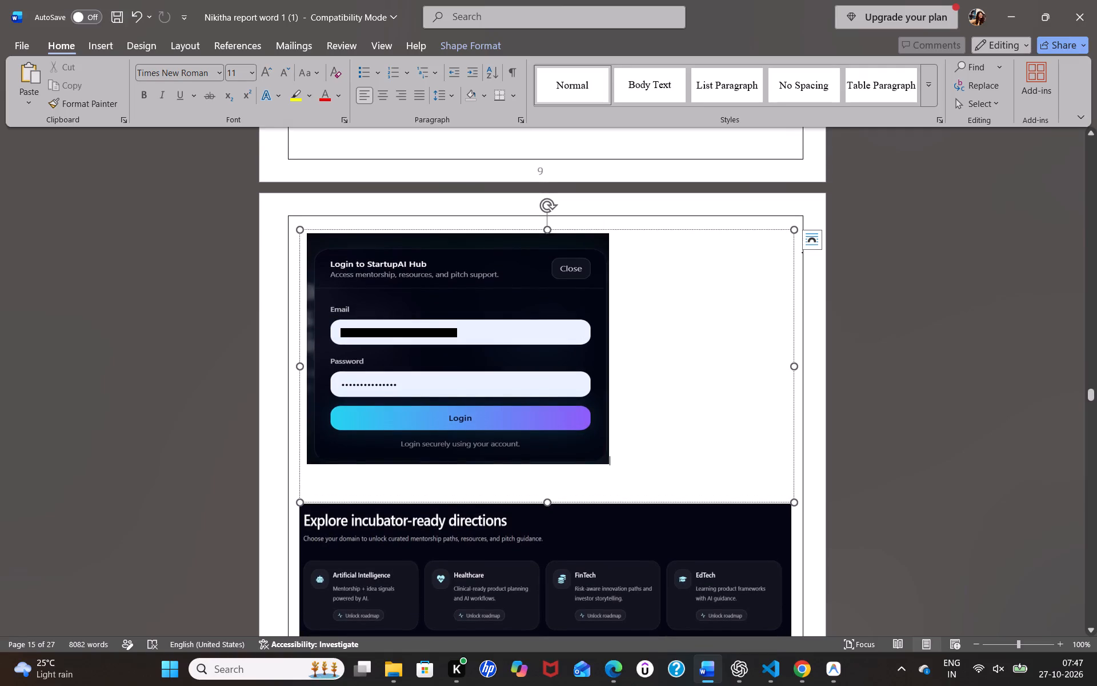
Resize the login form screenshot on page 10, making it narrower and slightly taller above the directions screenshot.
drag(608, 329, 591, 328)
drag(609, 350, 545, 360)
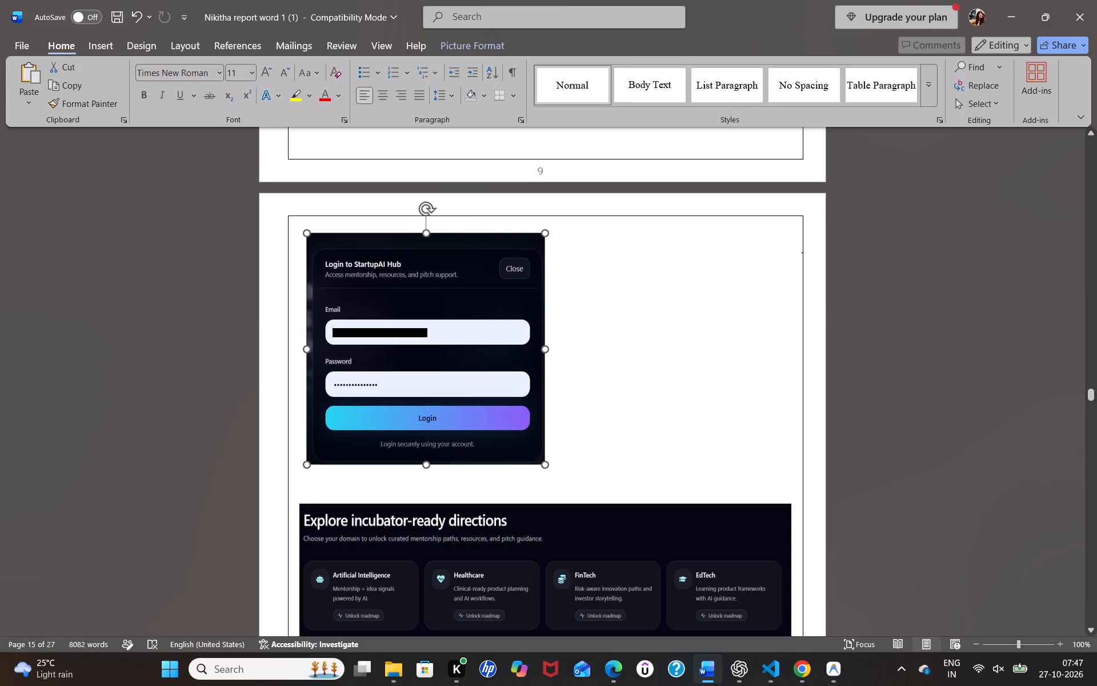
drag(545, 360, 561, 359)
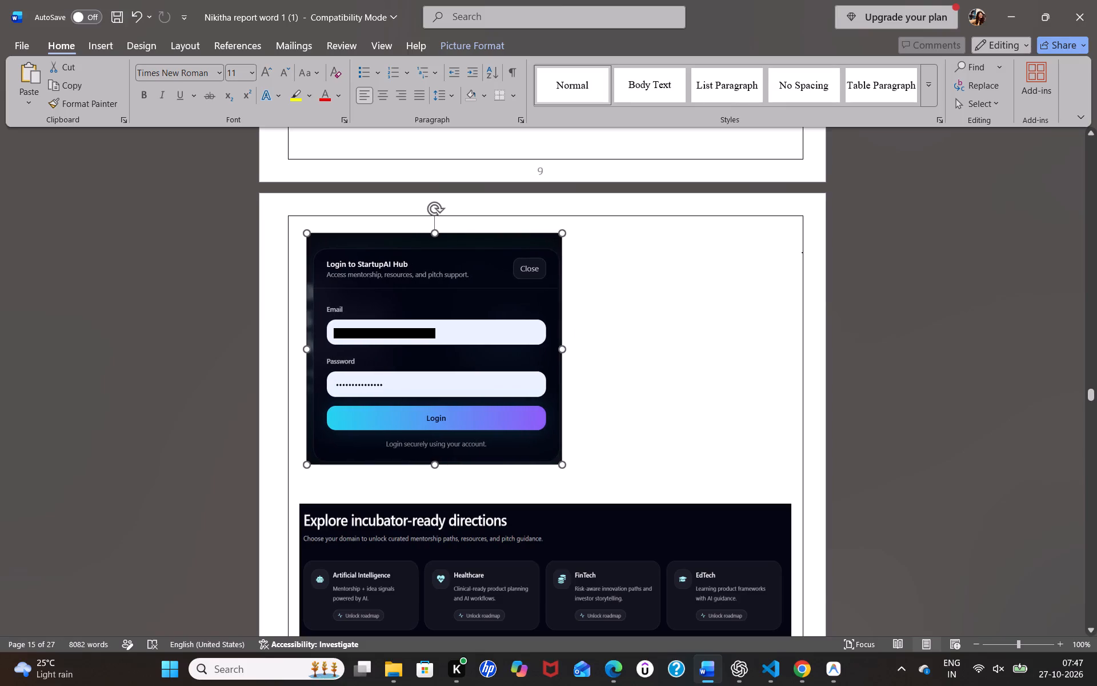
drag(433, 461, 433, 477)
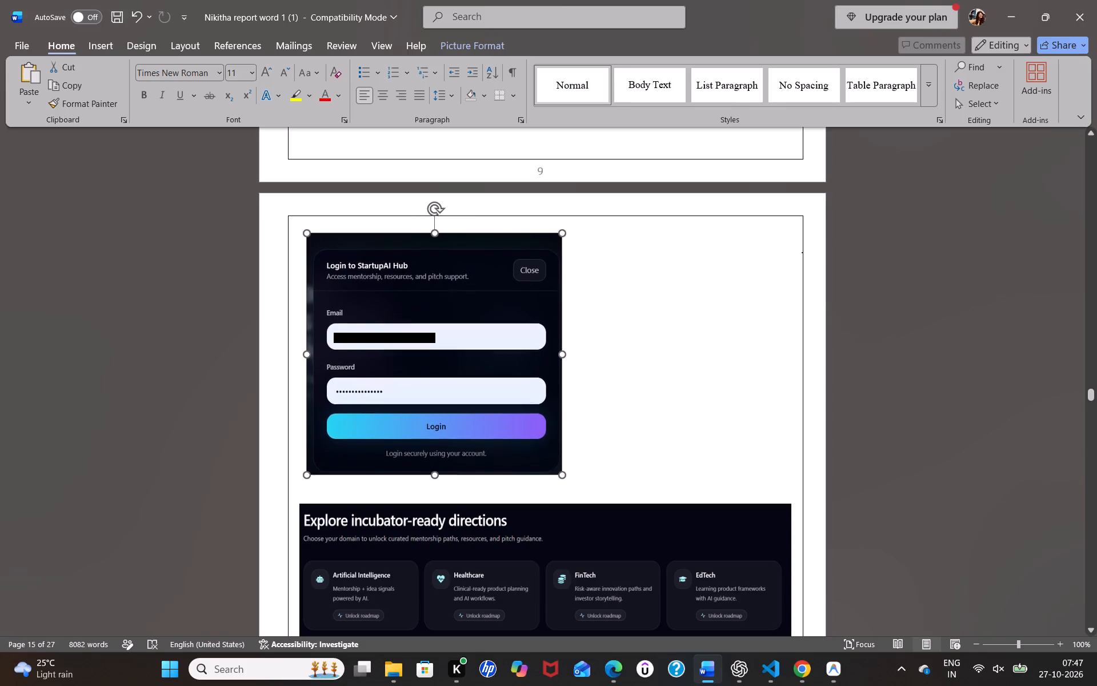
drag(433, 477, 432, 472)
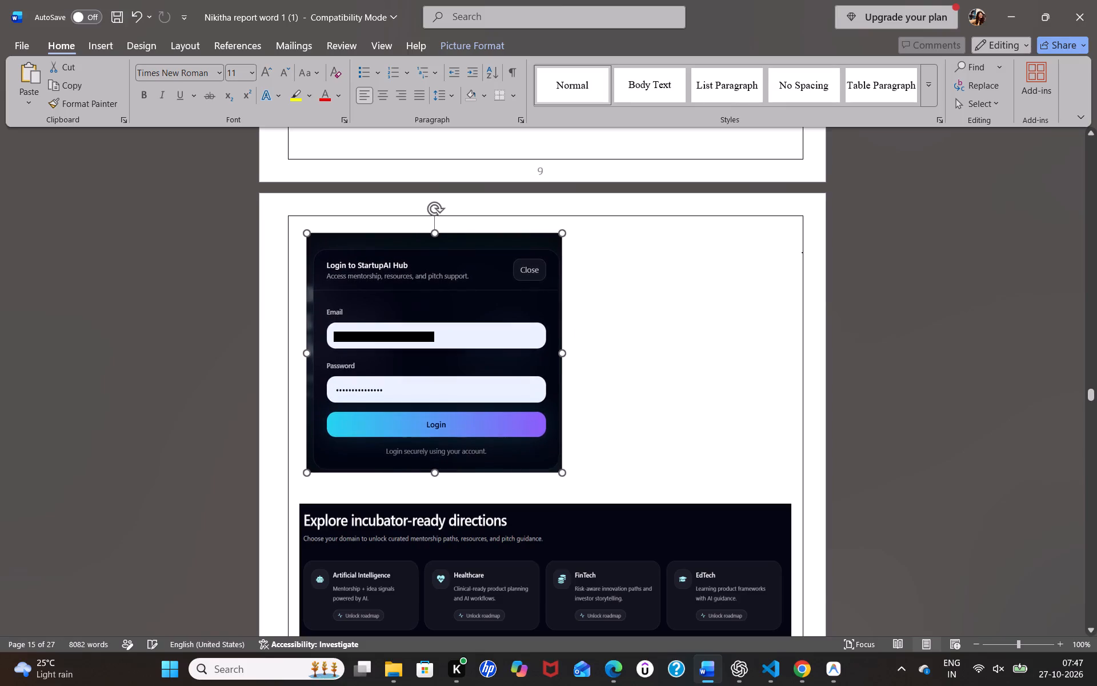
Check the layout of page 10 from the login form screenshot down to the bottom of the page.
scroll(595, 478, down, 9)
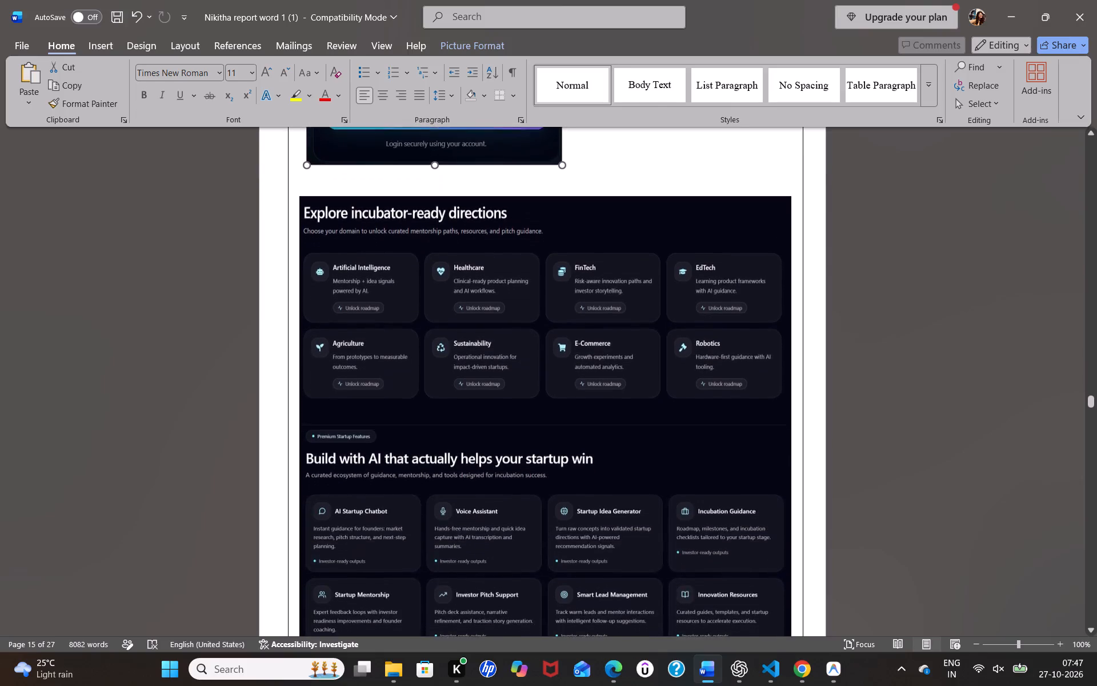
scroll(591, 474, down, 2)
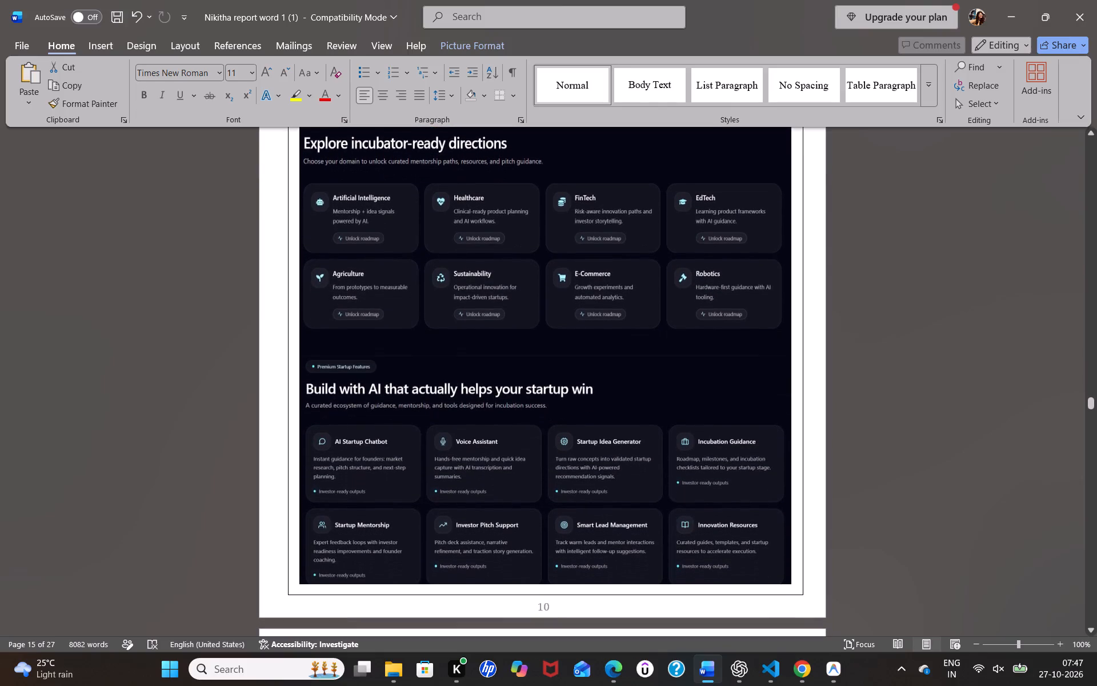
scroll(588, 475, down, 2)
scroll(587, 475, up, 3)
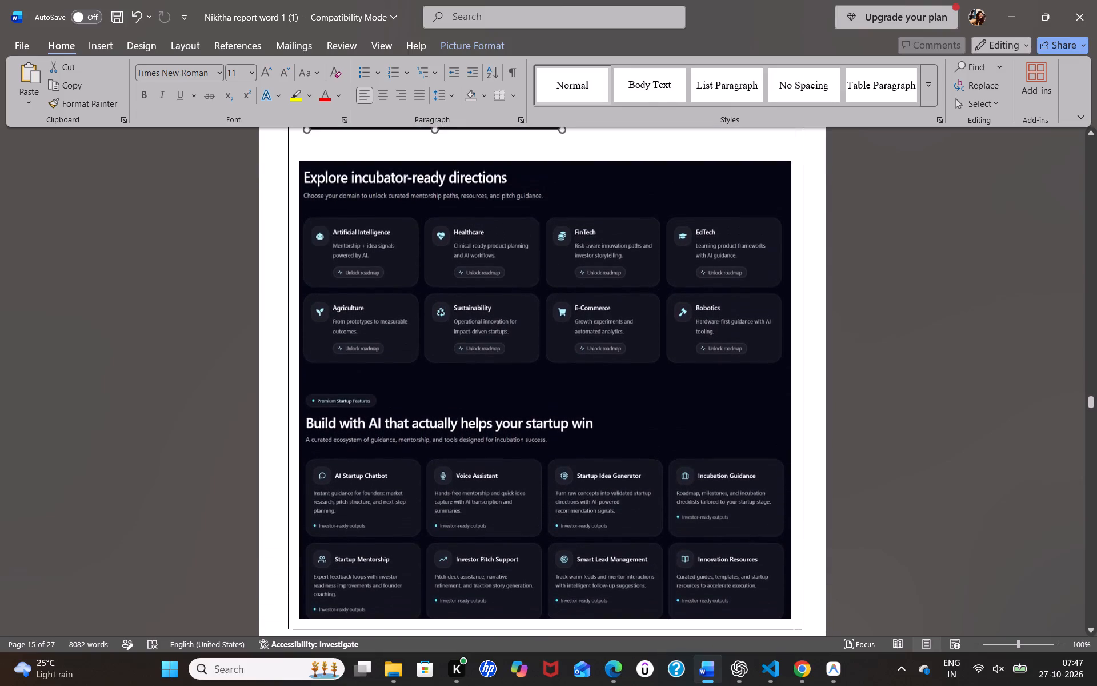
scroll(586, 475, up, 4)
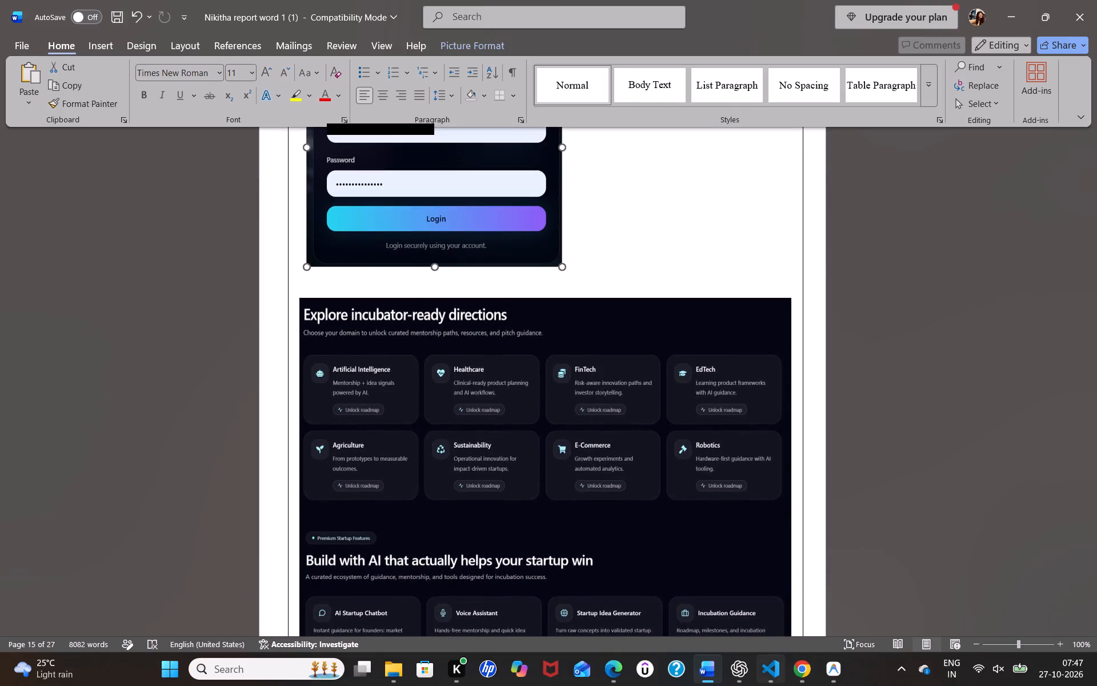
Switch to Chrome and go back from the chatbot page to the StartupAI Hub home page.
click(763, 672)
click(805, 663)
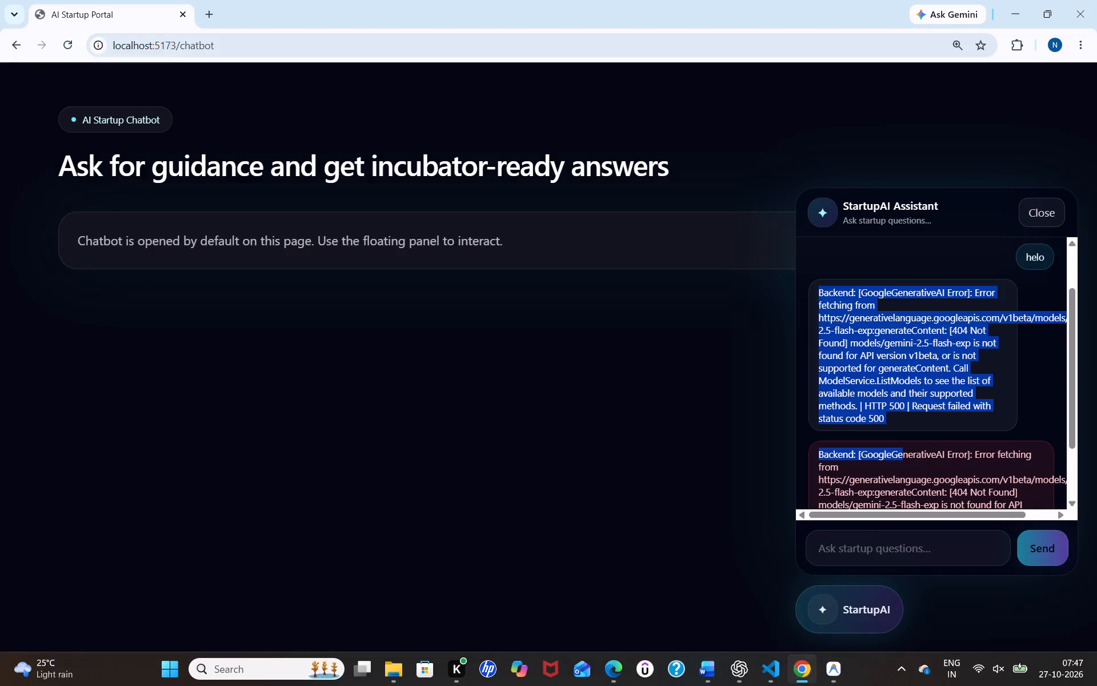
click(10, 37)
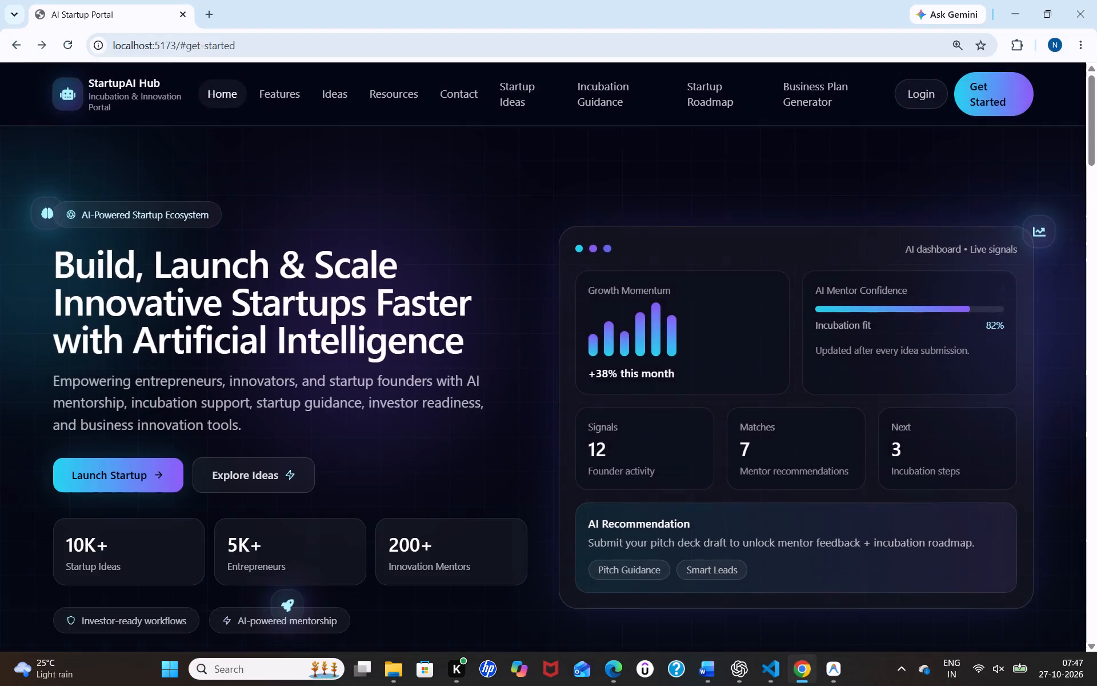
scroll(495, 412, up, 1)
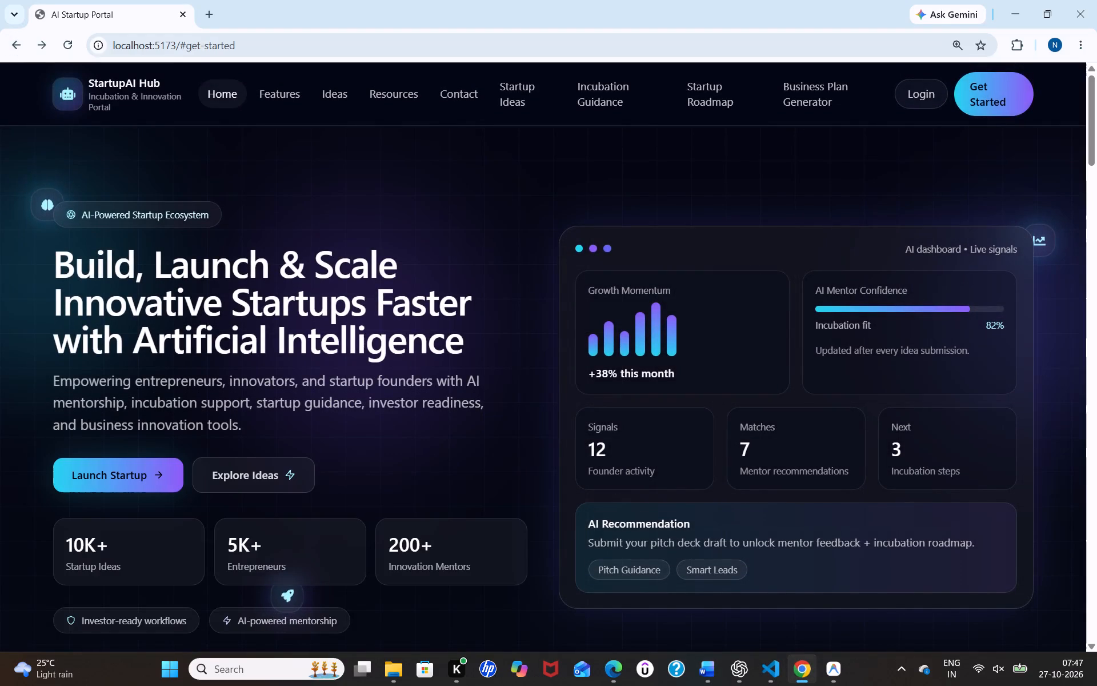
Capture a full-screen screenshot of the StartupAI Hub home page in Chrome.
key(Print)
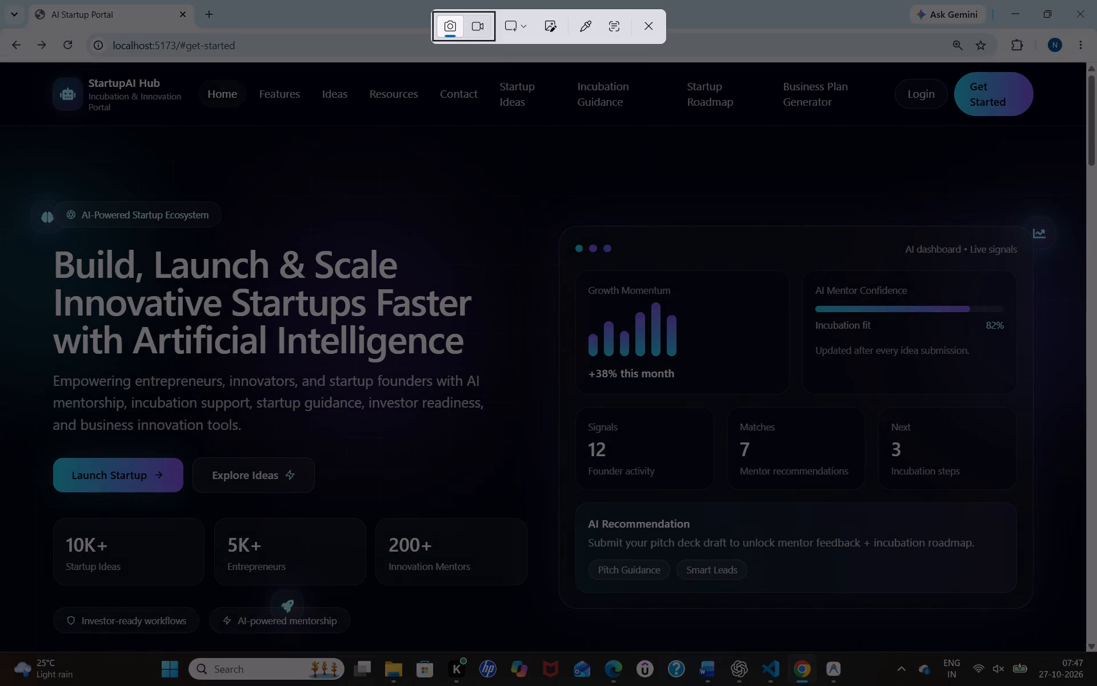
click(523, 29)
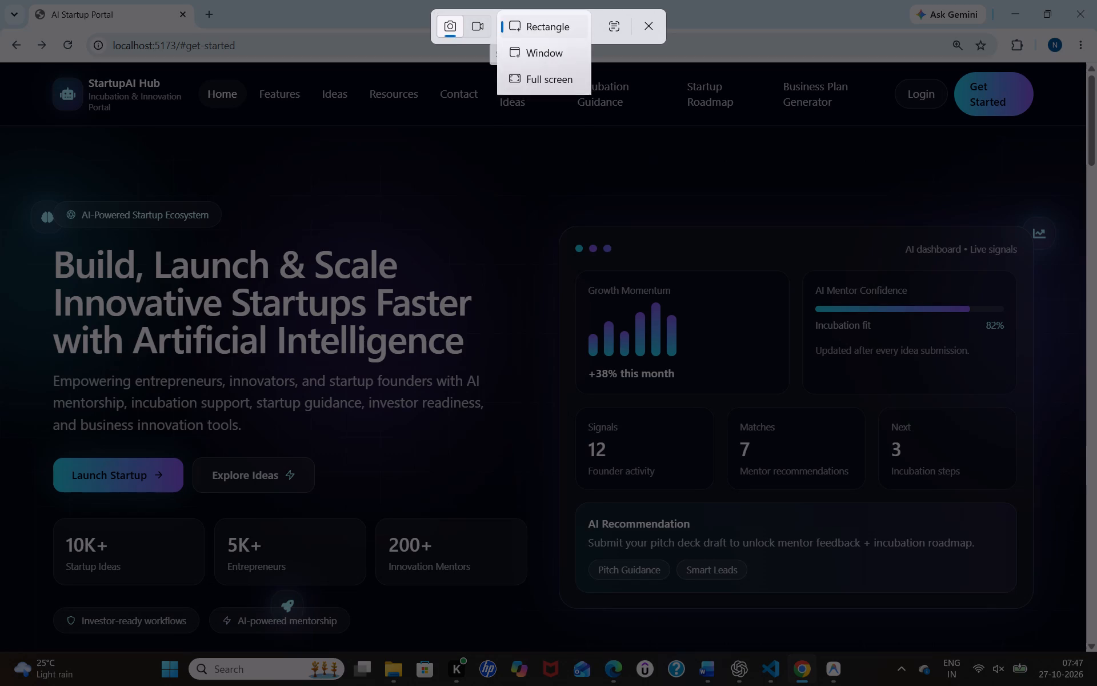
click(537, 81)
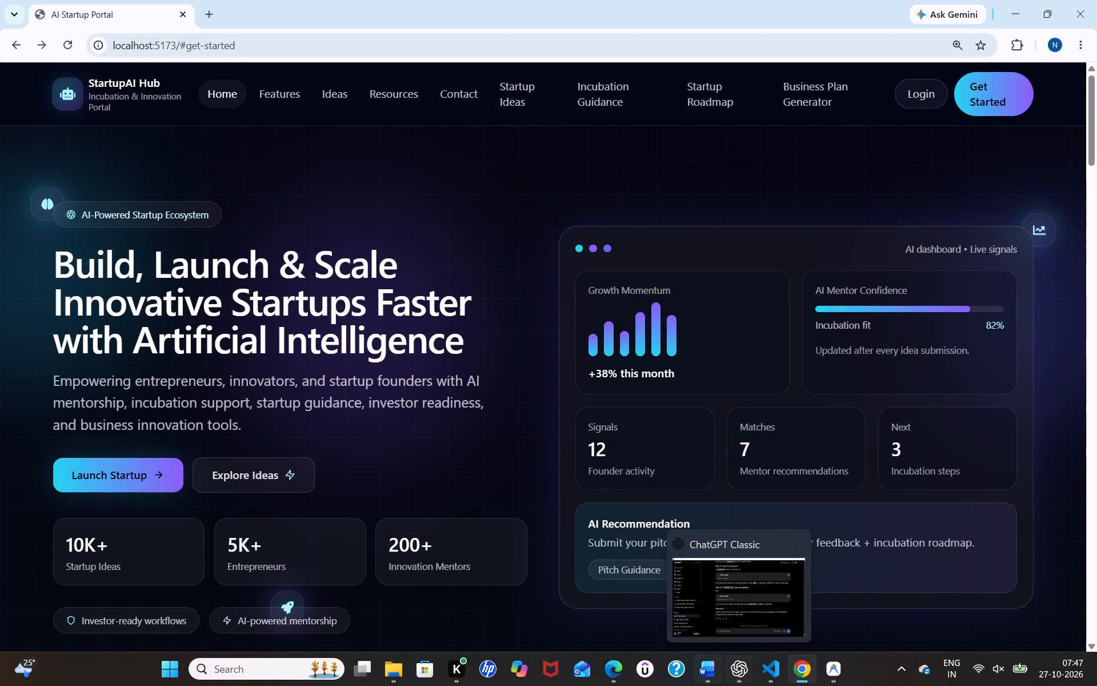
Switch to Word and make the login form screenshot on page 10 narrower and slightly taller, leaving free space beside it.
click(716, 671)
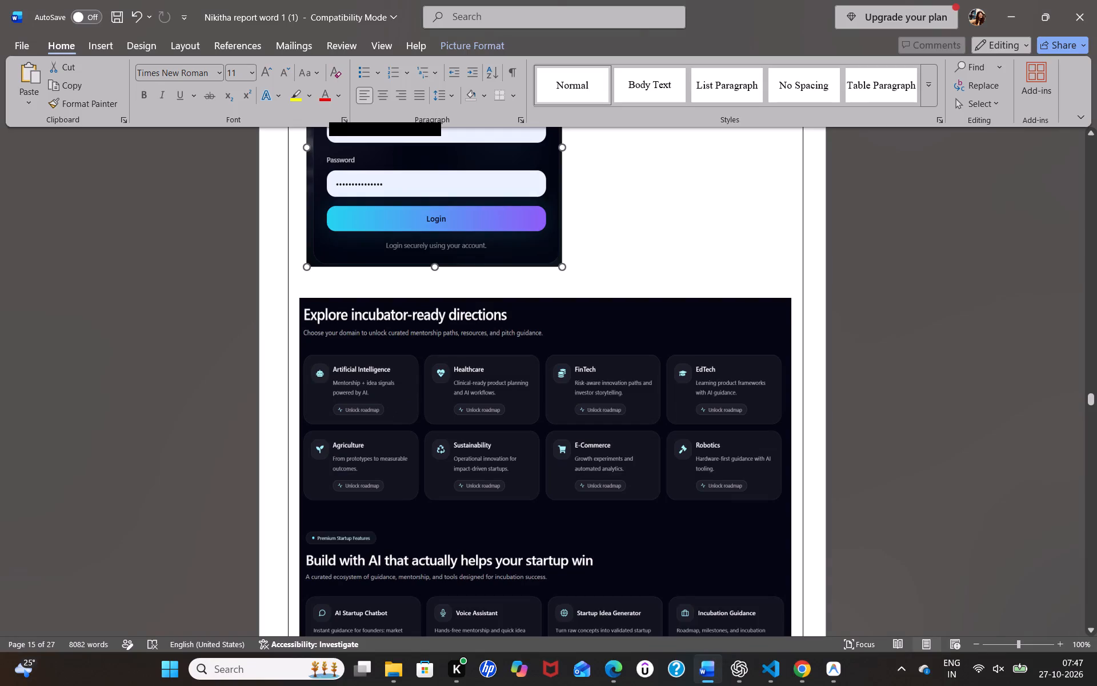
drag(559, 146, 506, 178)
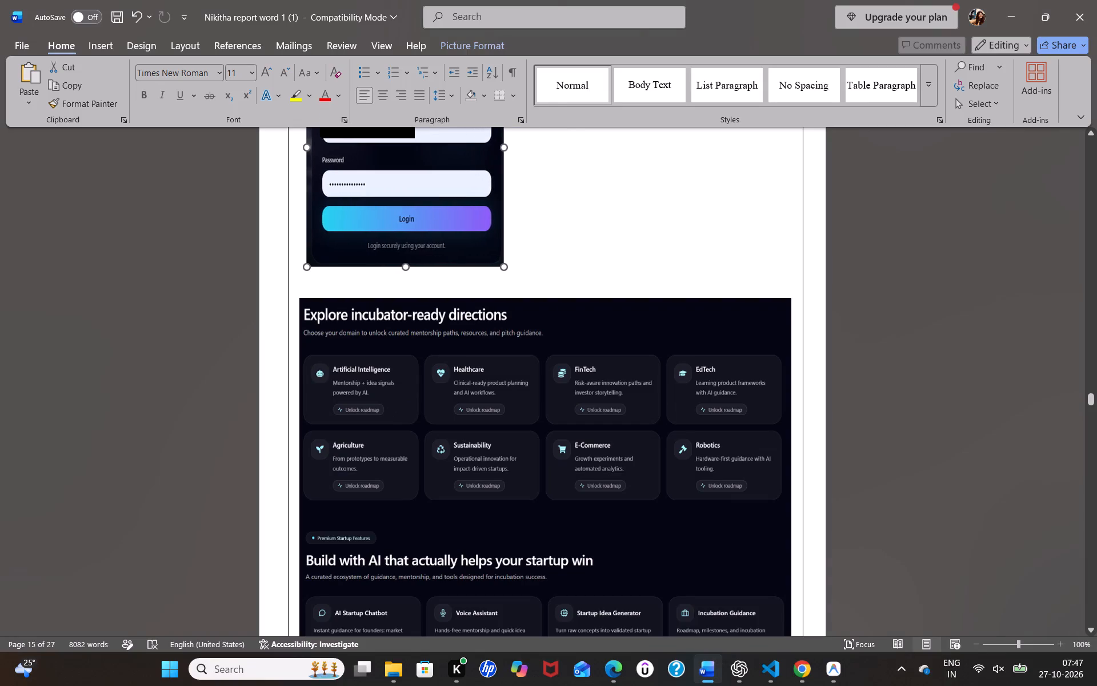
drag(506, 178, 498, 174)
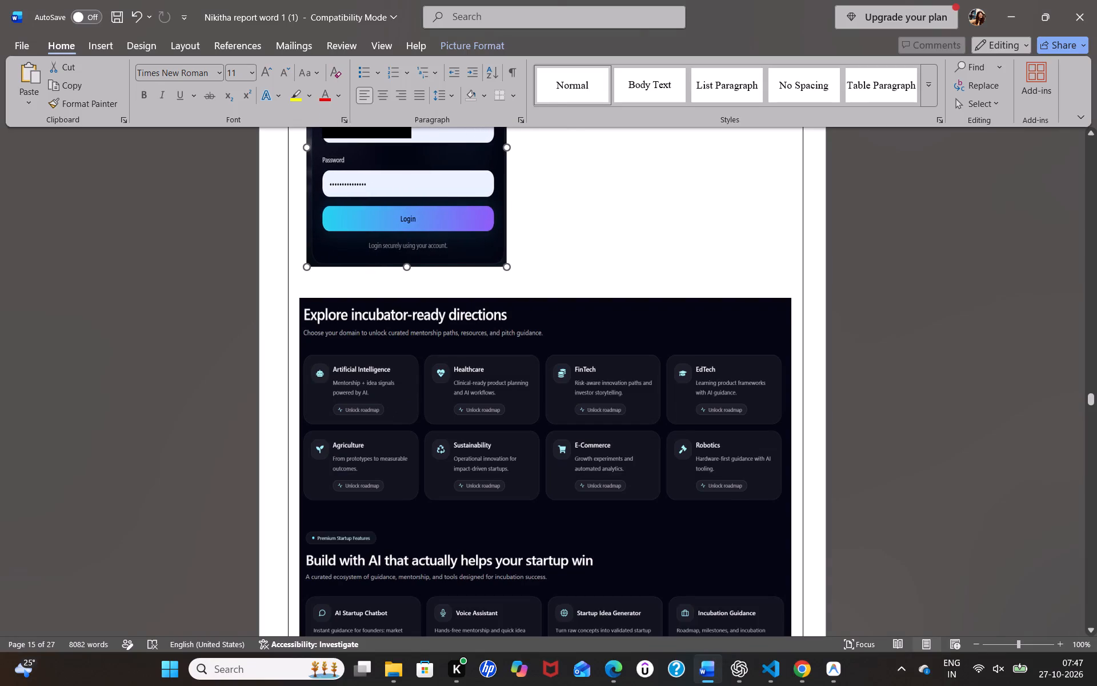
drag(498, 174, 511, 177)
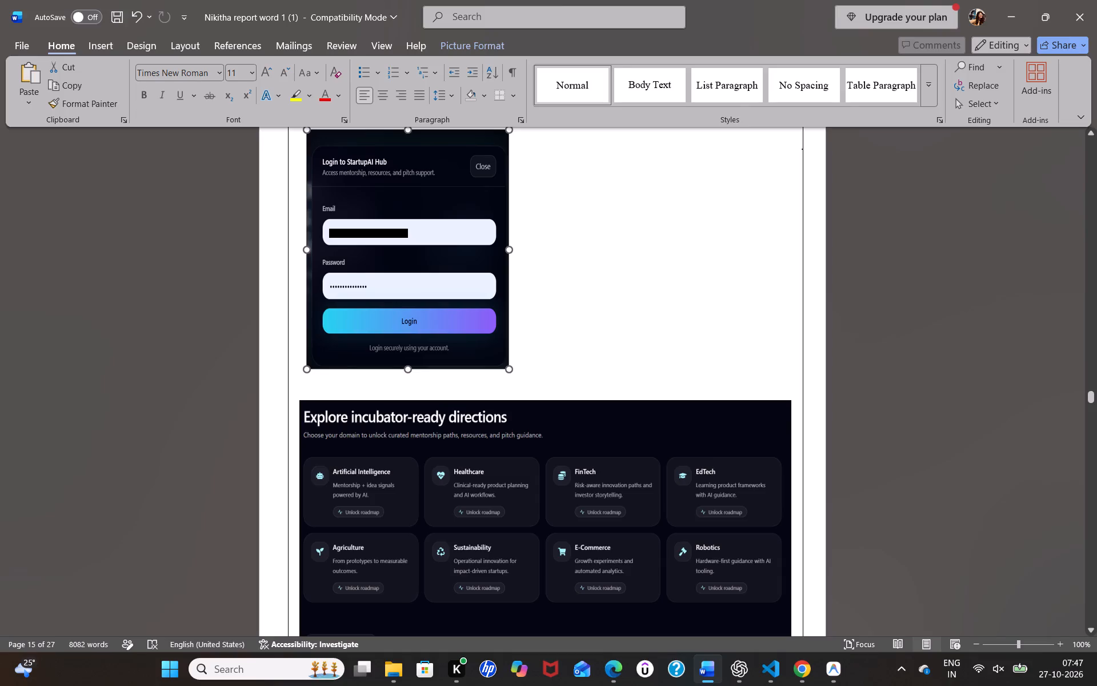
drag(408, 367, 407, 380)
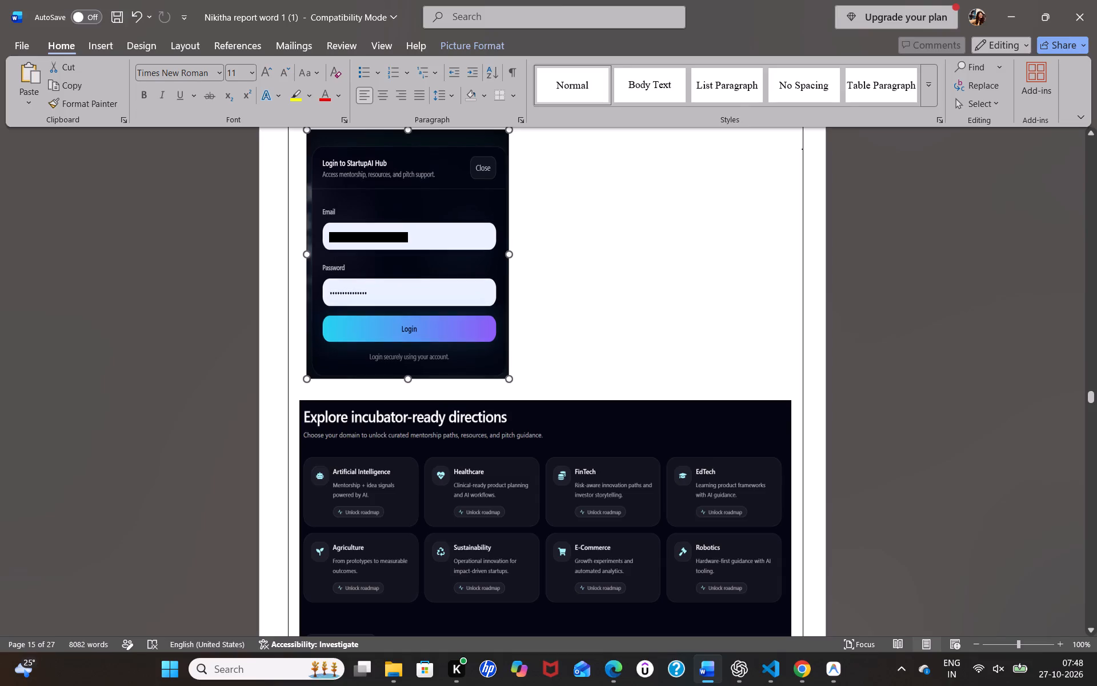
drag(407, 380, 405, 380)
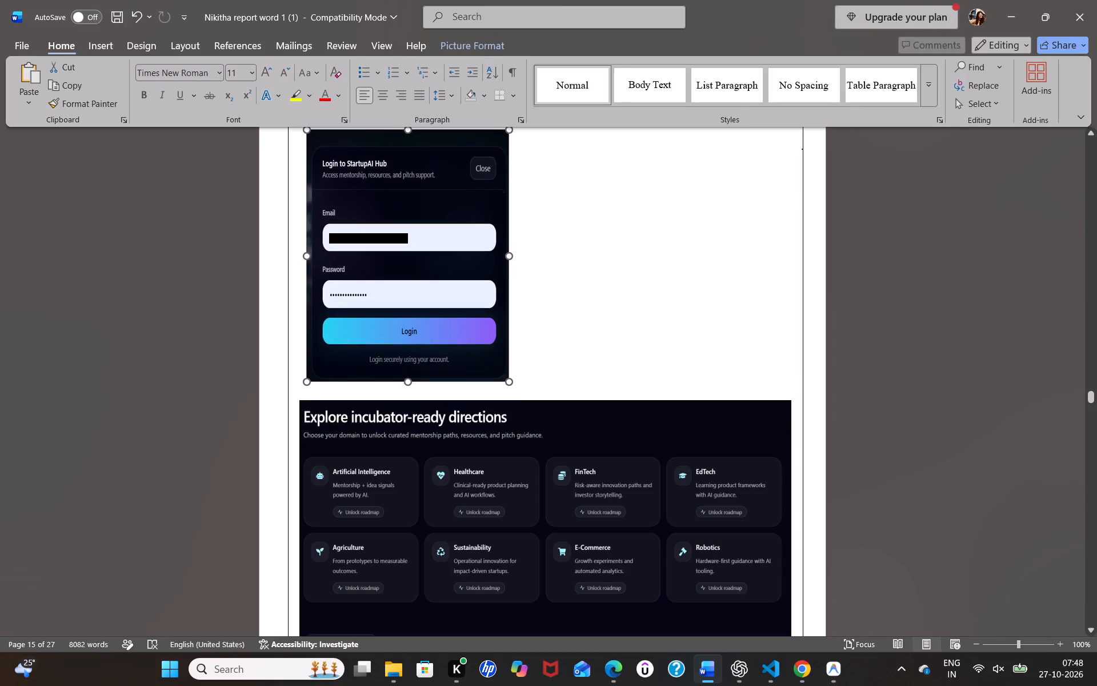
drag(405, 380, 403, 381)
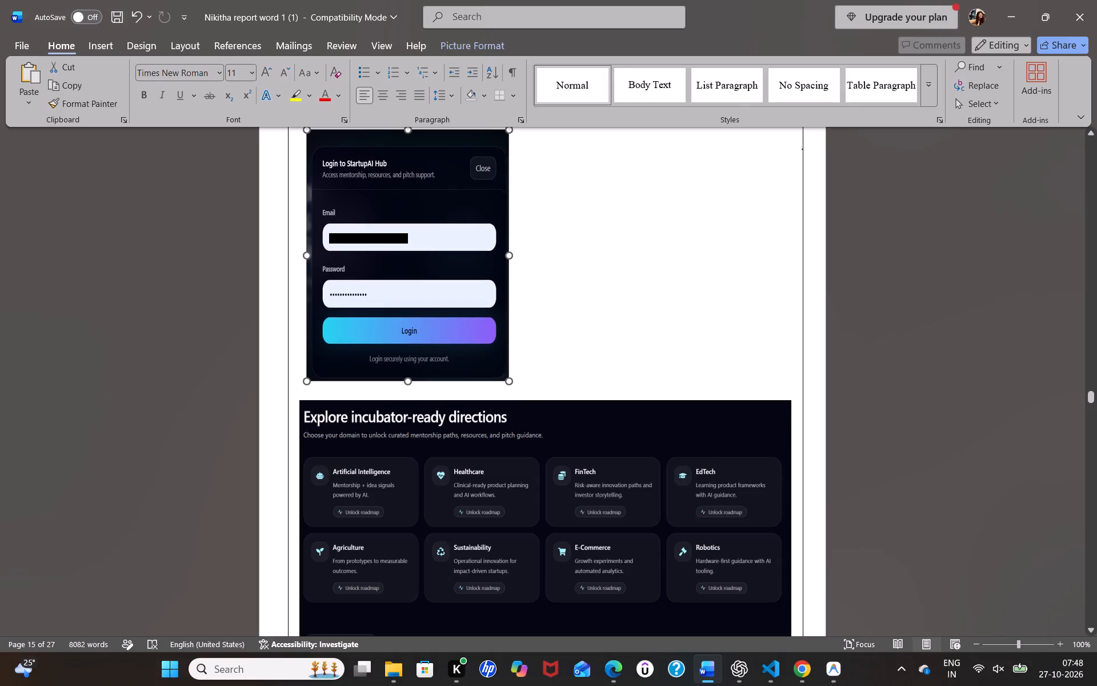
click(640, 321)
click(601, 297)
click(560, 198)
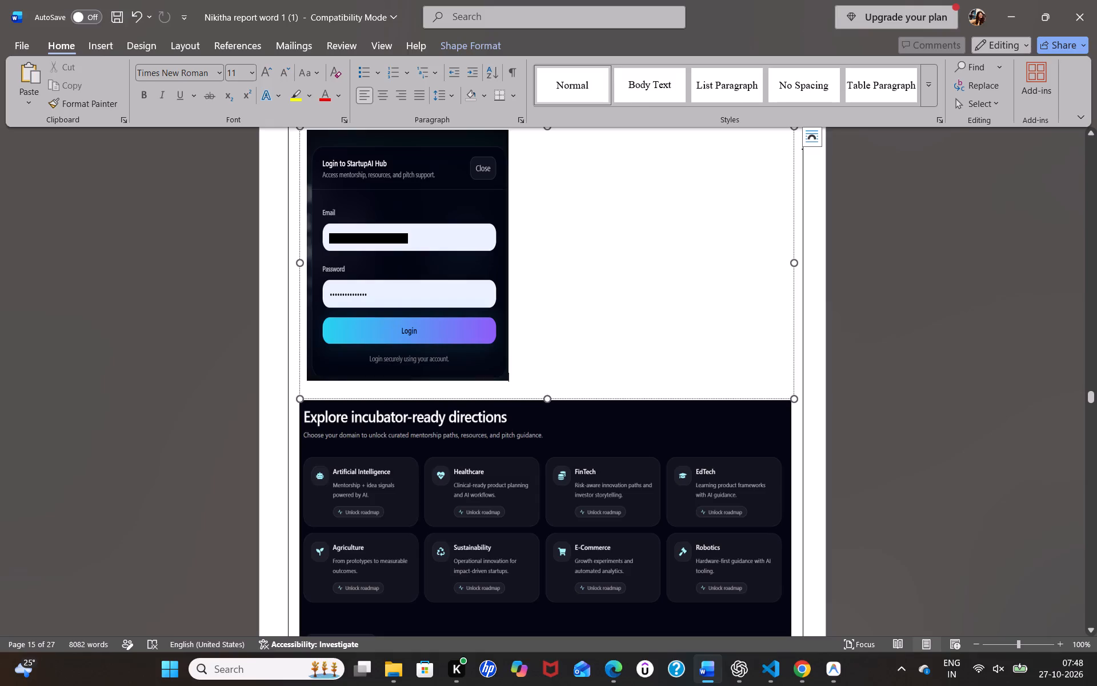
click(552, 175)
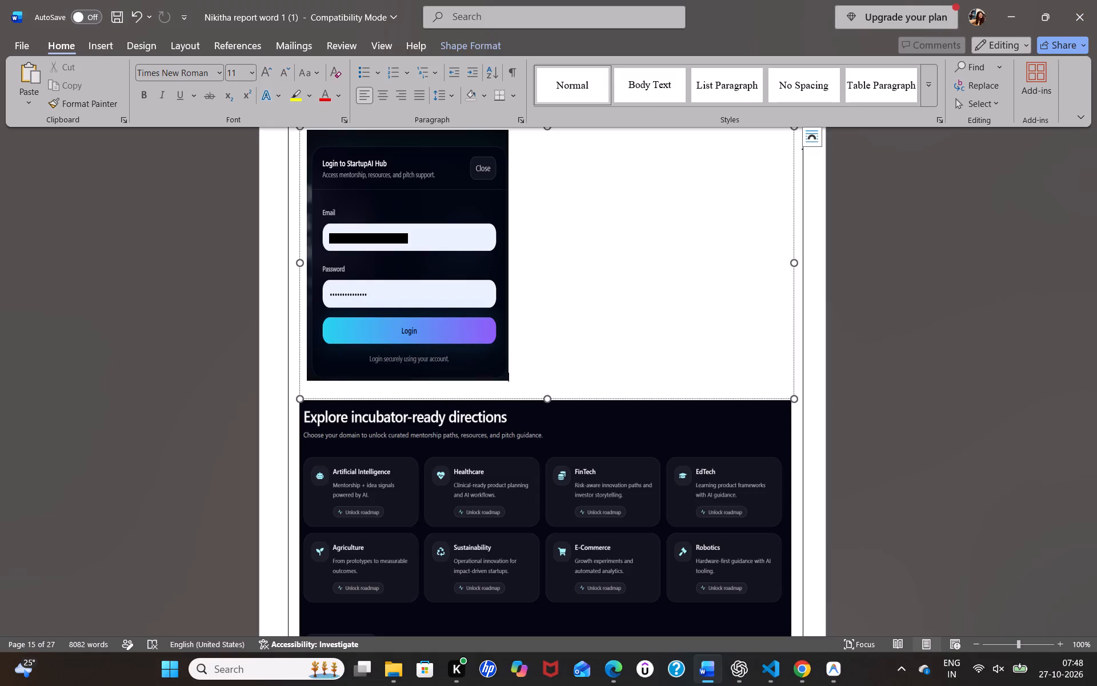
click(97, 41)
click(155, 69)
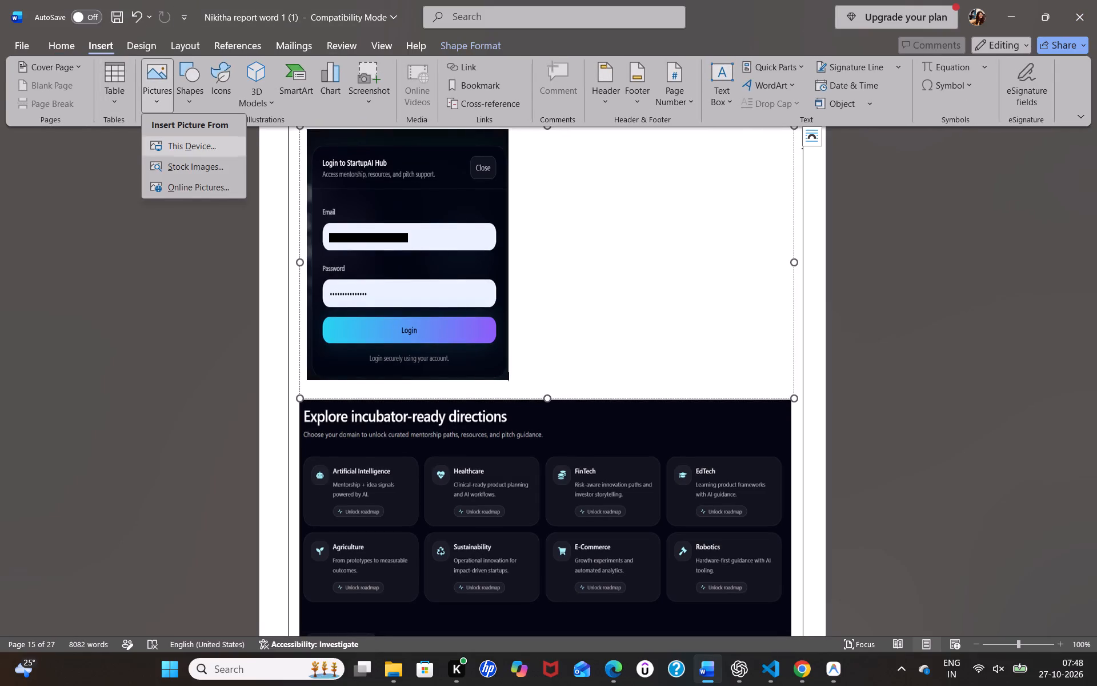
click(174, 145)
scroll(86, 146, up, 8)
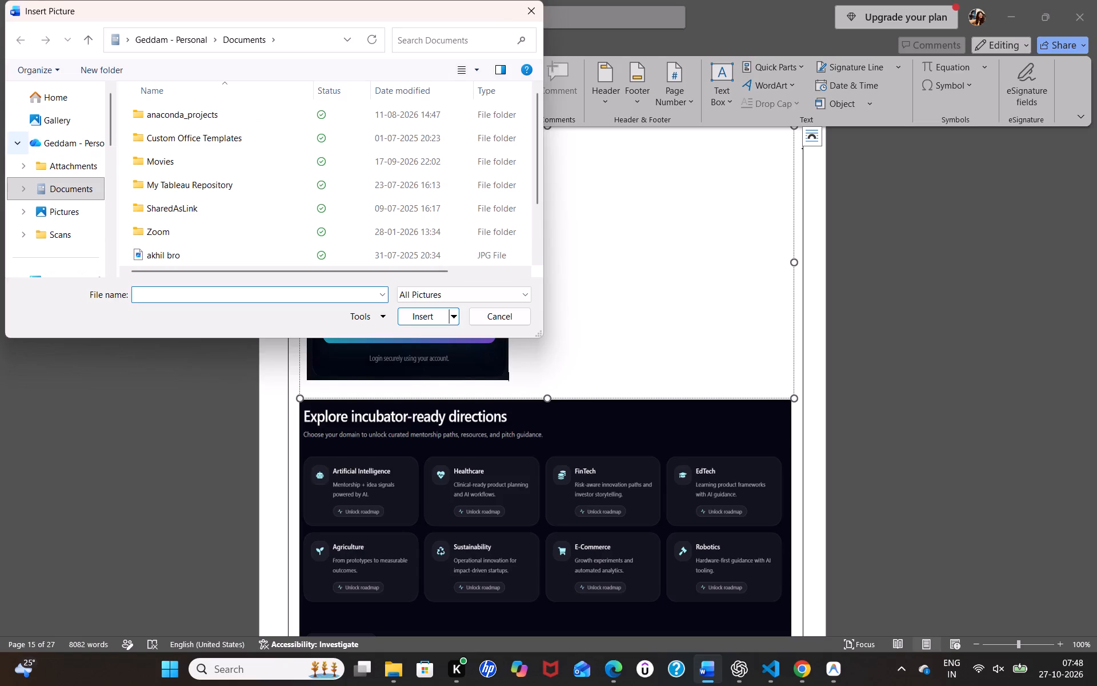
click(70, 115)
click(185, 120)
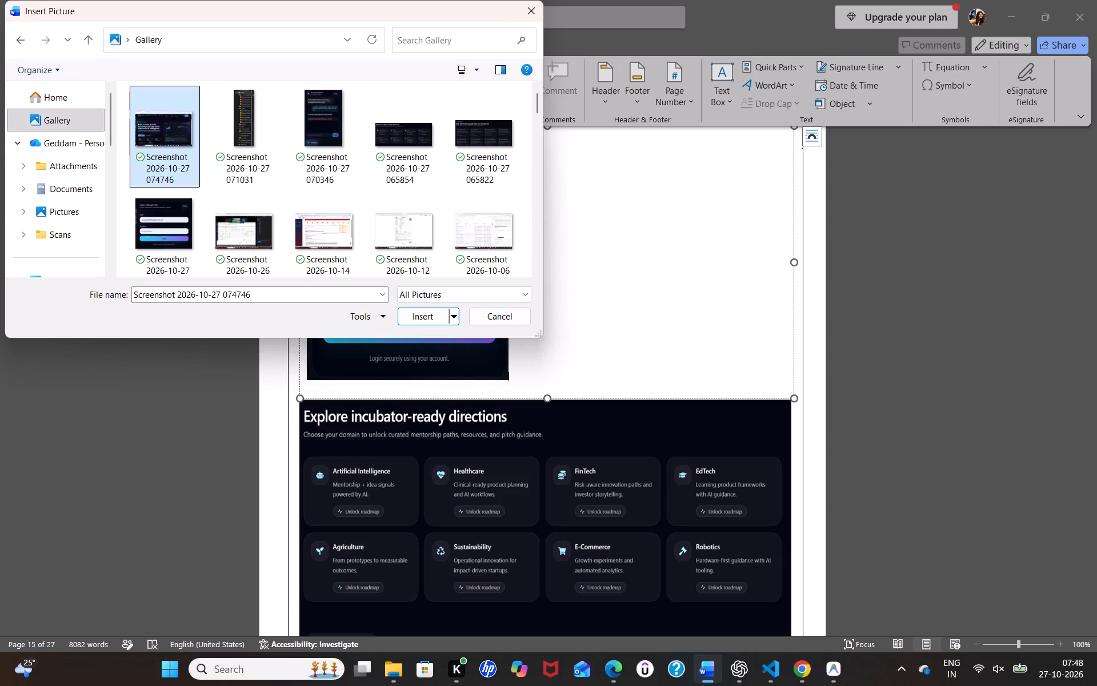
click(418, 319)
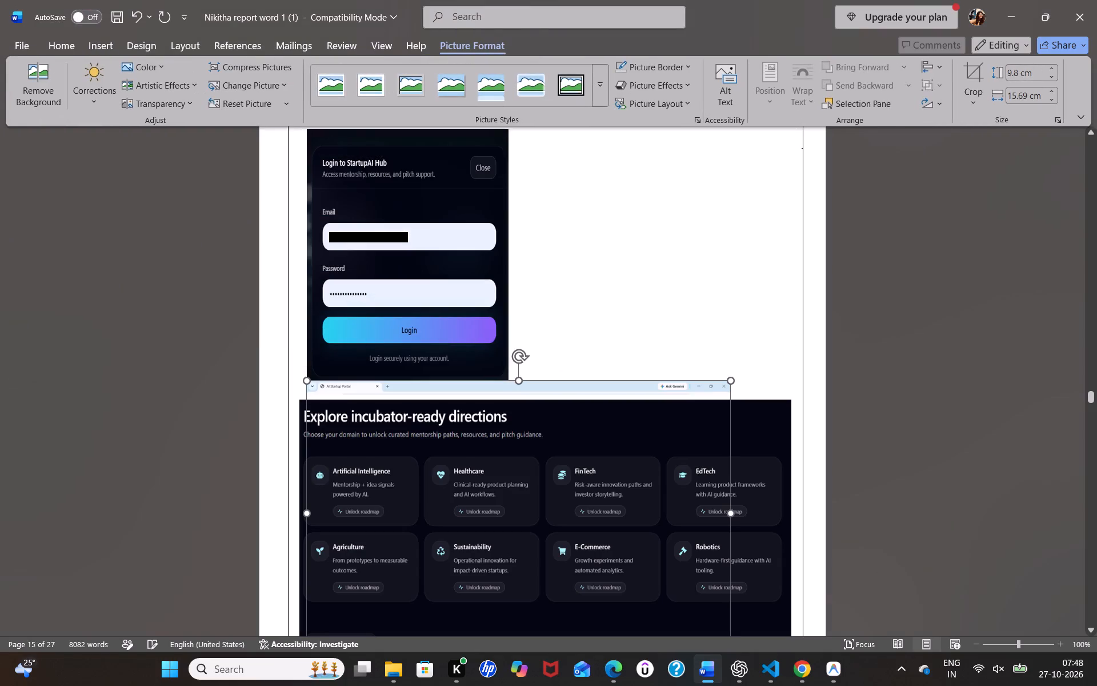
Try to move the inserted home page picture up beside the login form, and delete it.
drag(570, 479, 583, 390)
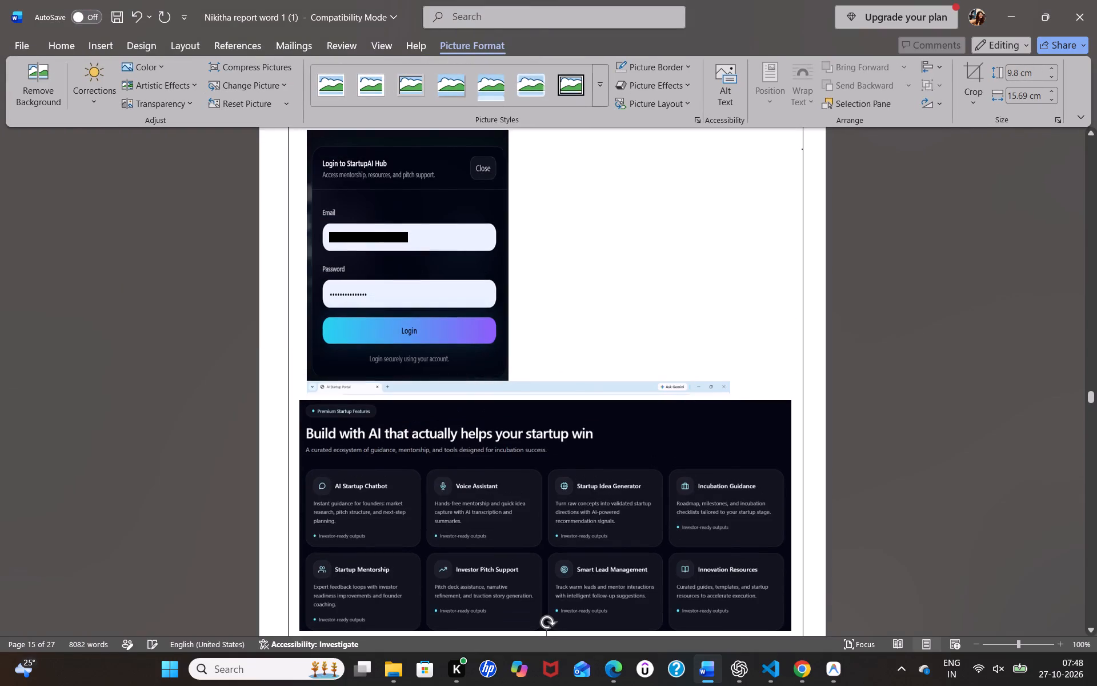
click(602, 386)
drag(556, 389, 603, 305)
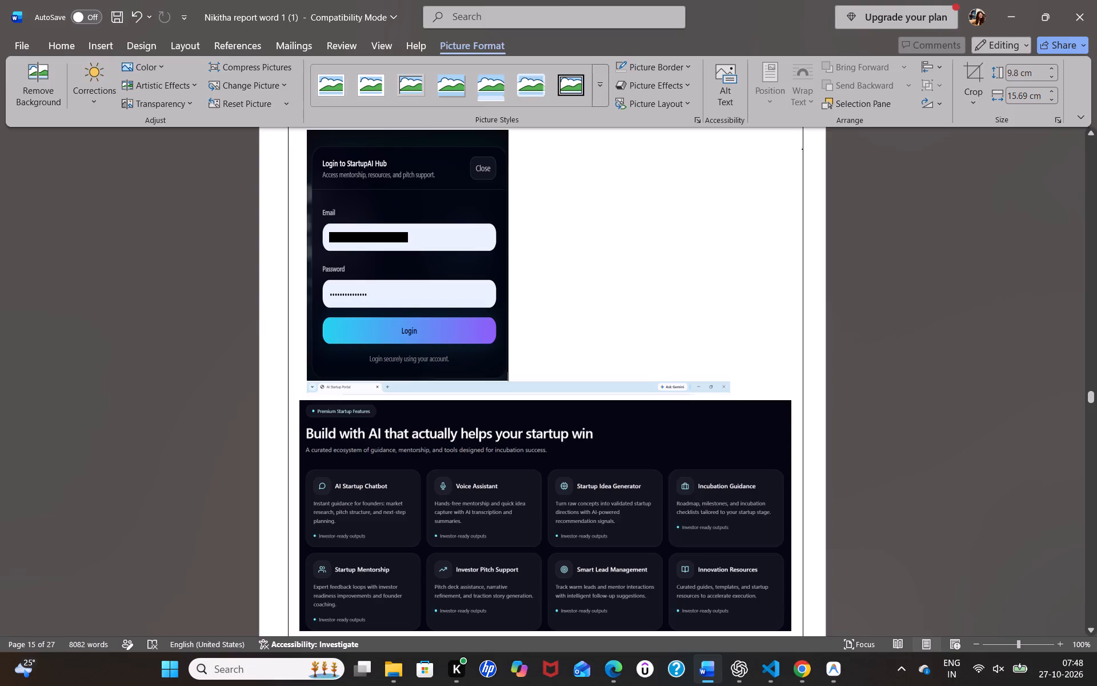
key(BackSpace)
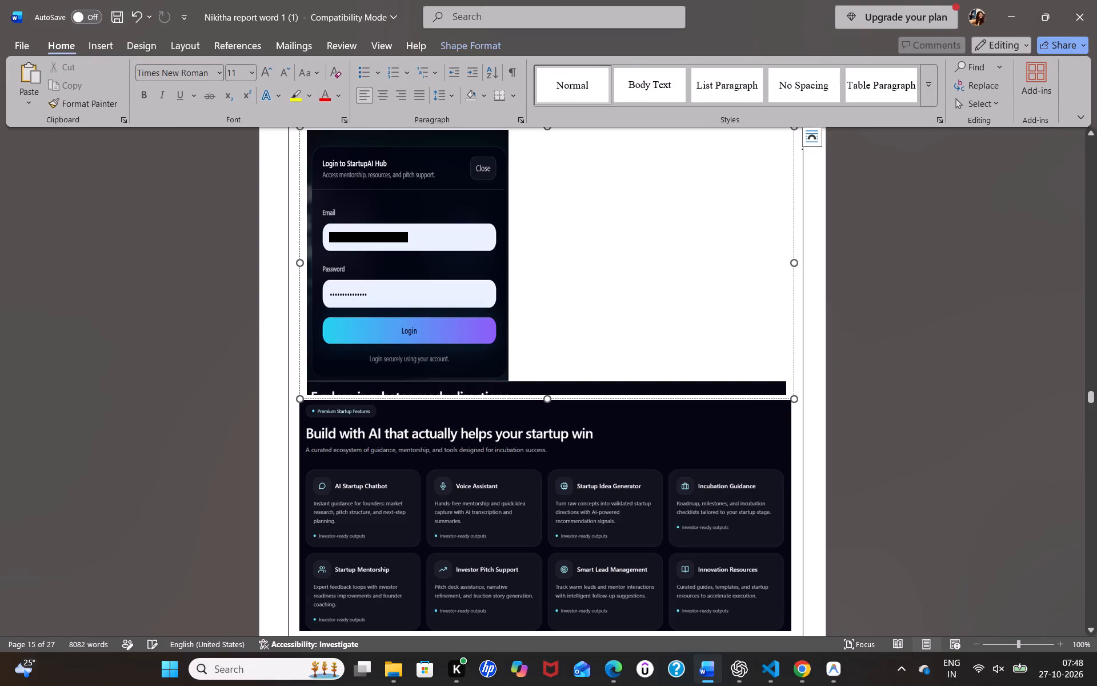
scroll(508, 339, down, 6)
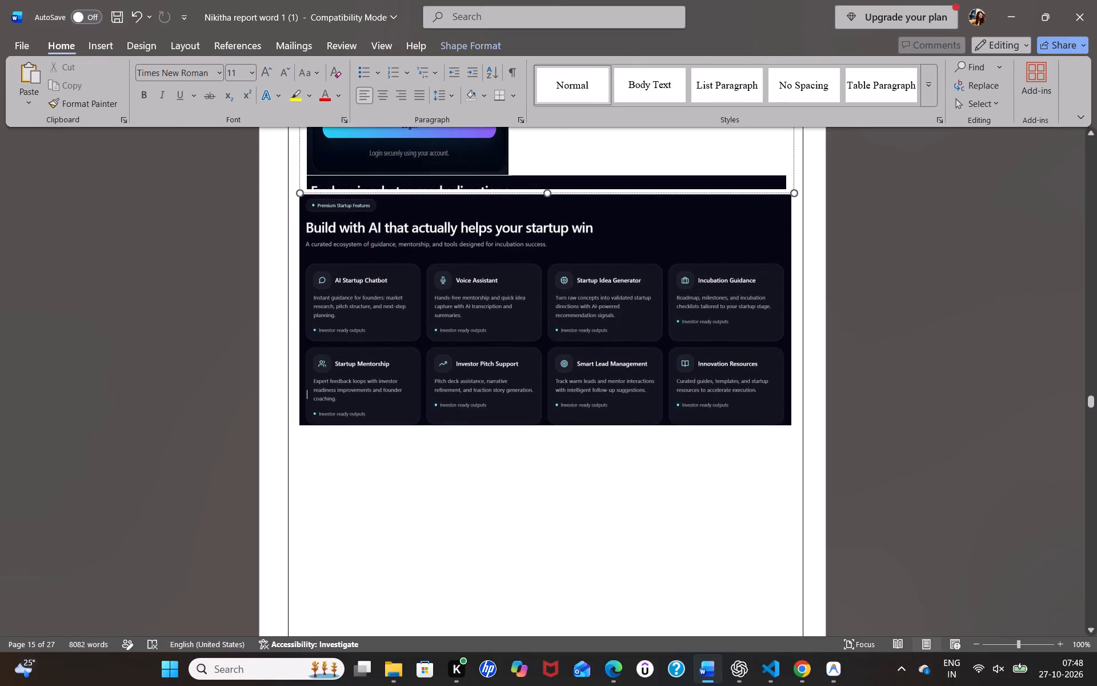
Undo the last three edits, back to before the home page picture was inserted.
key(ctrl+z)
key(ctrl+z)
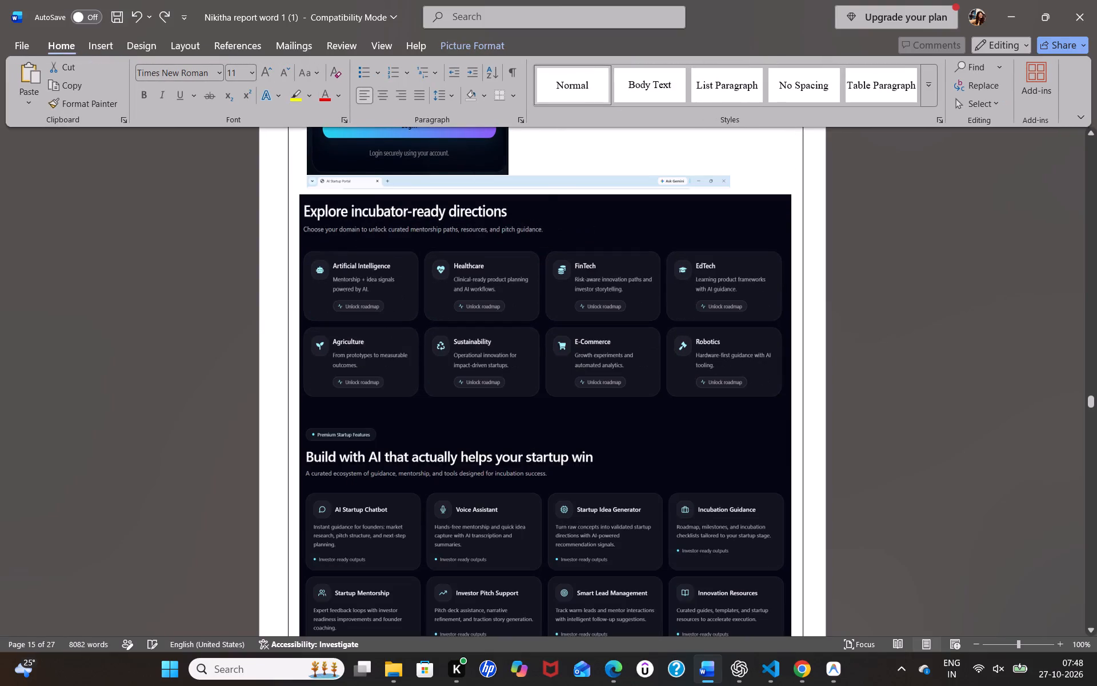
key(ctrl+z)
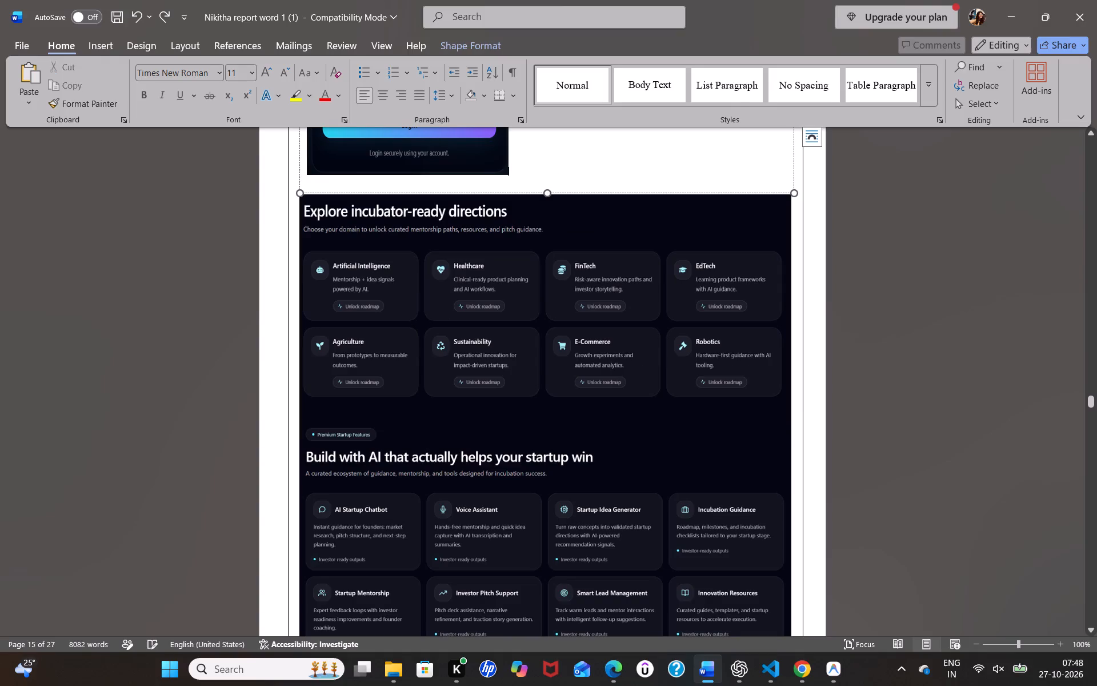
Widen the login form screenshot to nearly the full page frame width and stretch it down close to the directions screenshot.
scroll(493, 380, up, 12)
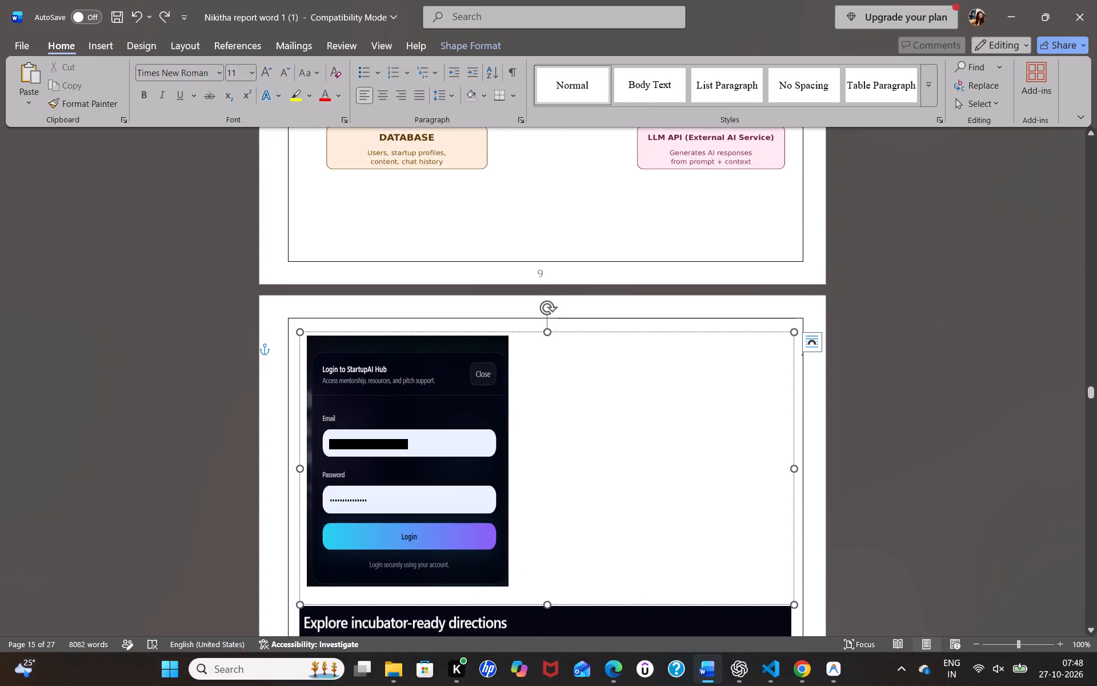
drag(508, 472, 525, 474)
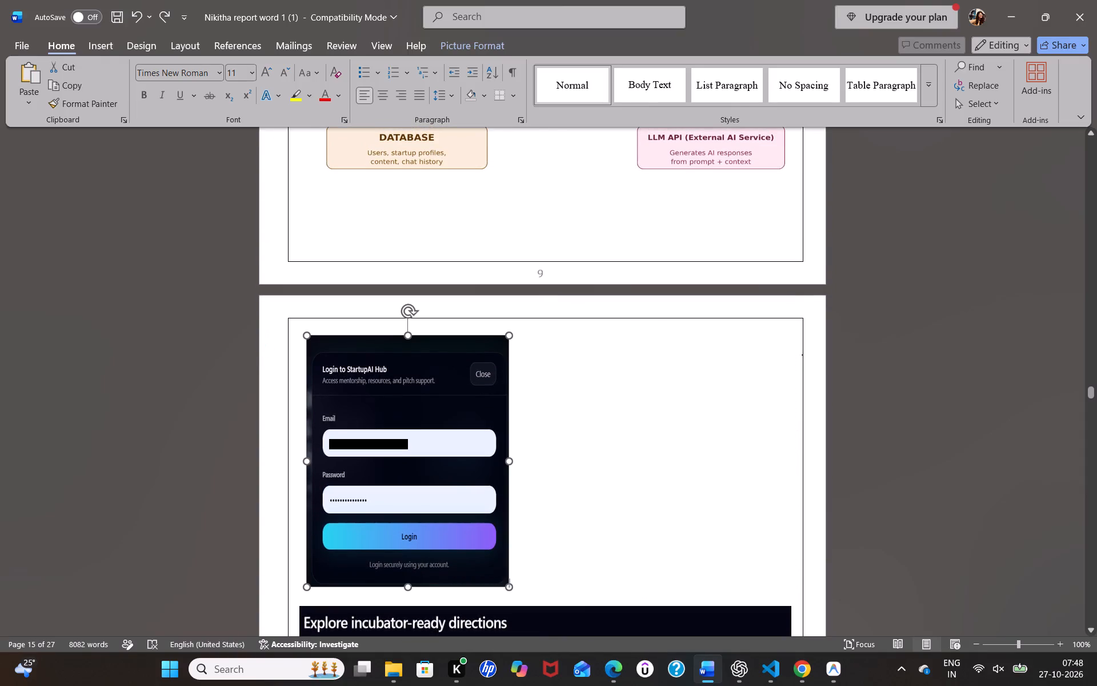
drag(509, 462, 767, 484)
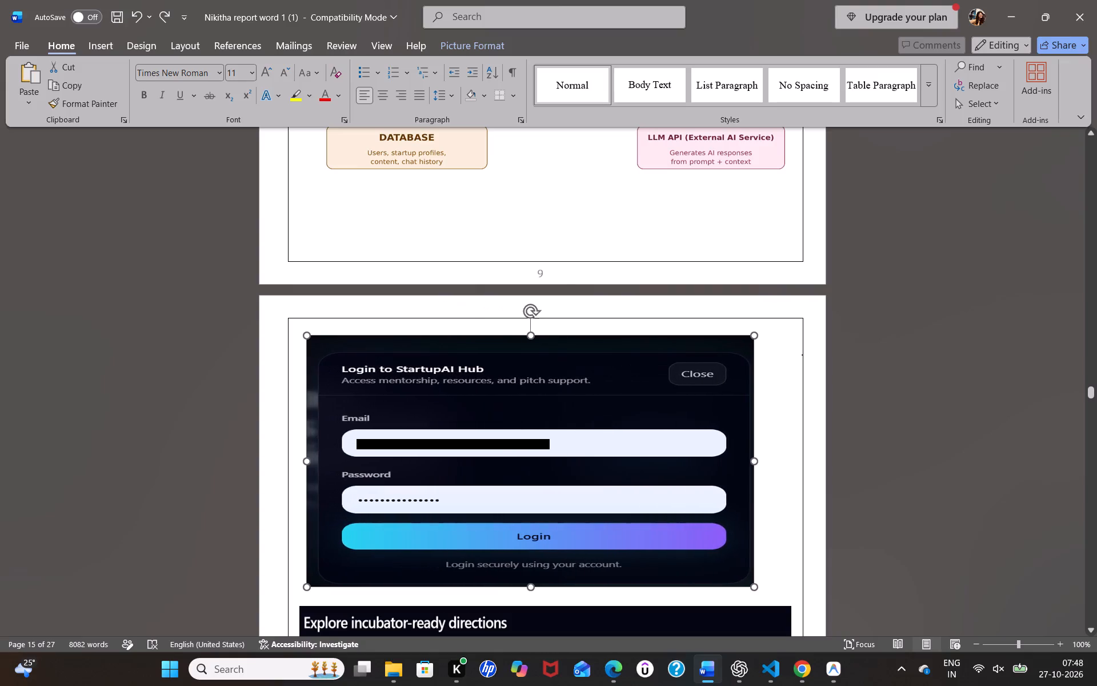
drag(767, 484, 753, 476)
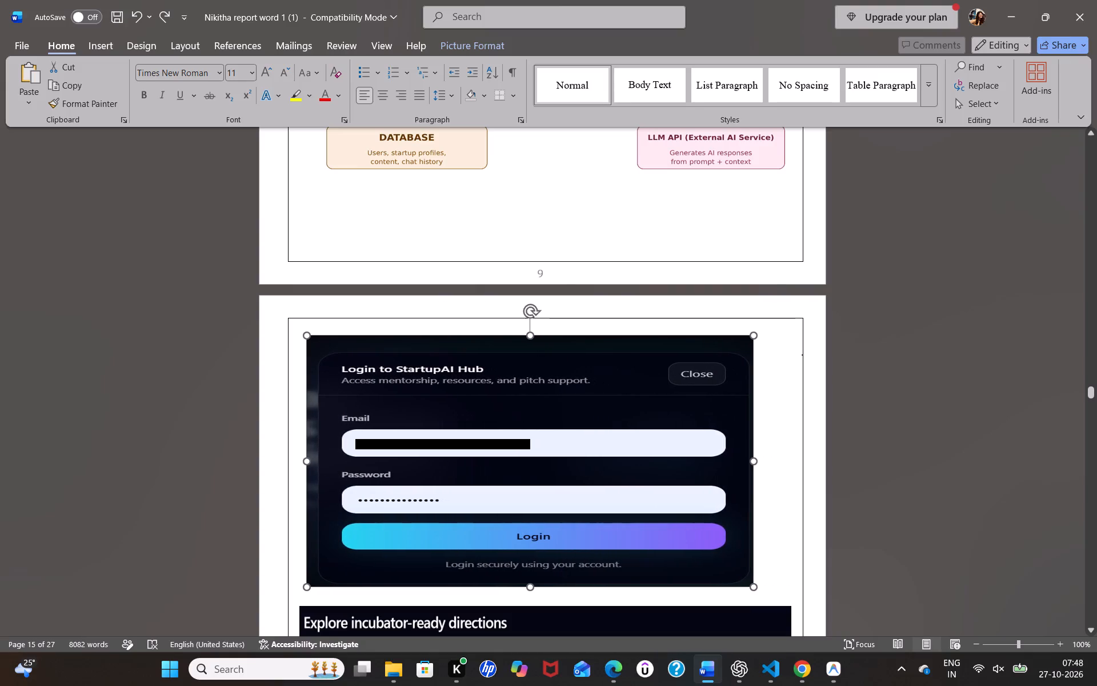
drag(753, 476, 751, 476)
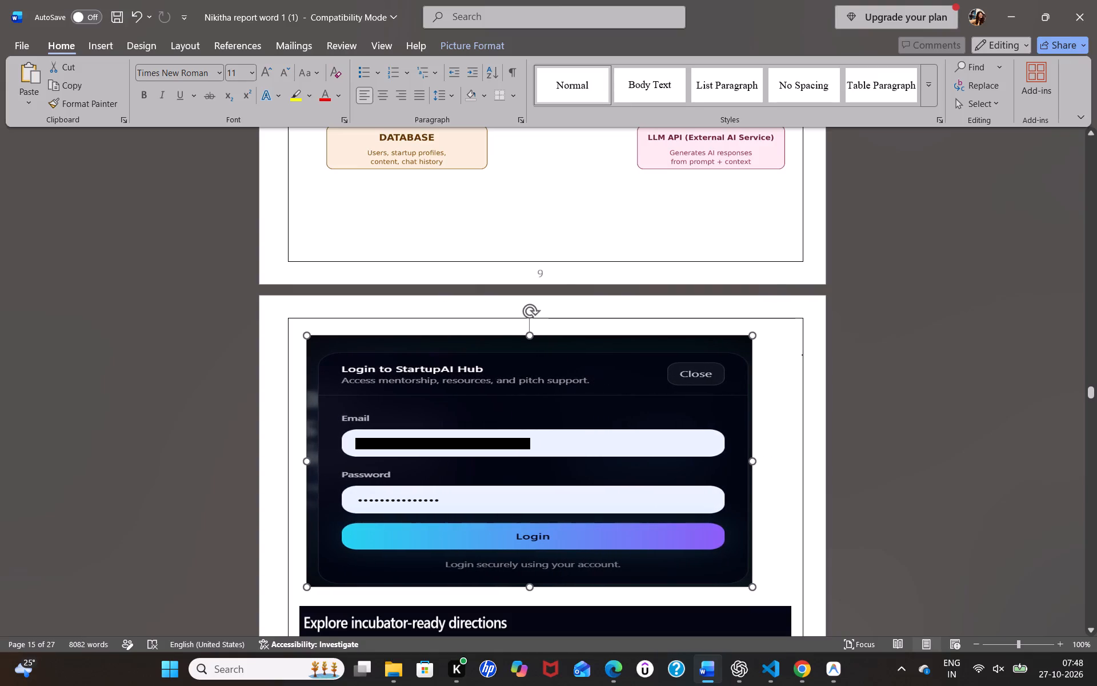
drag(531, 583, 531, 596)
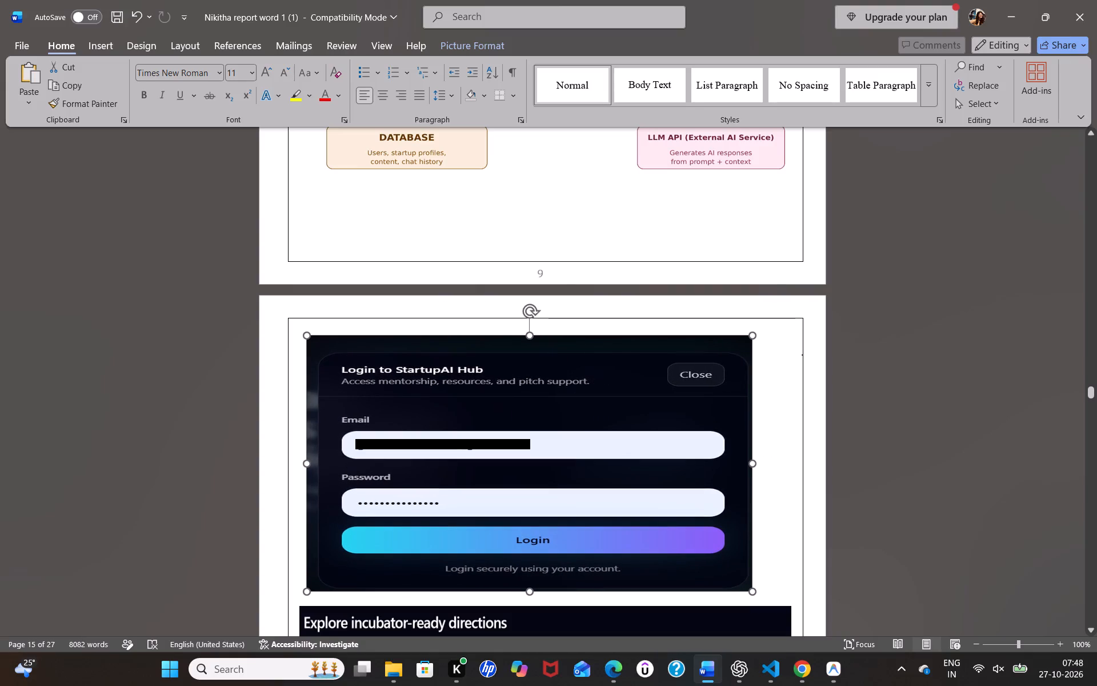
drag(531, 596, 533, 596)
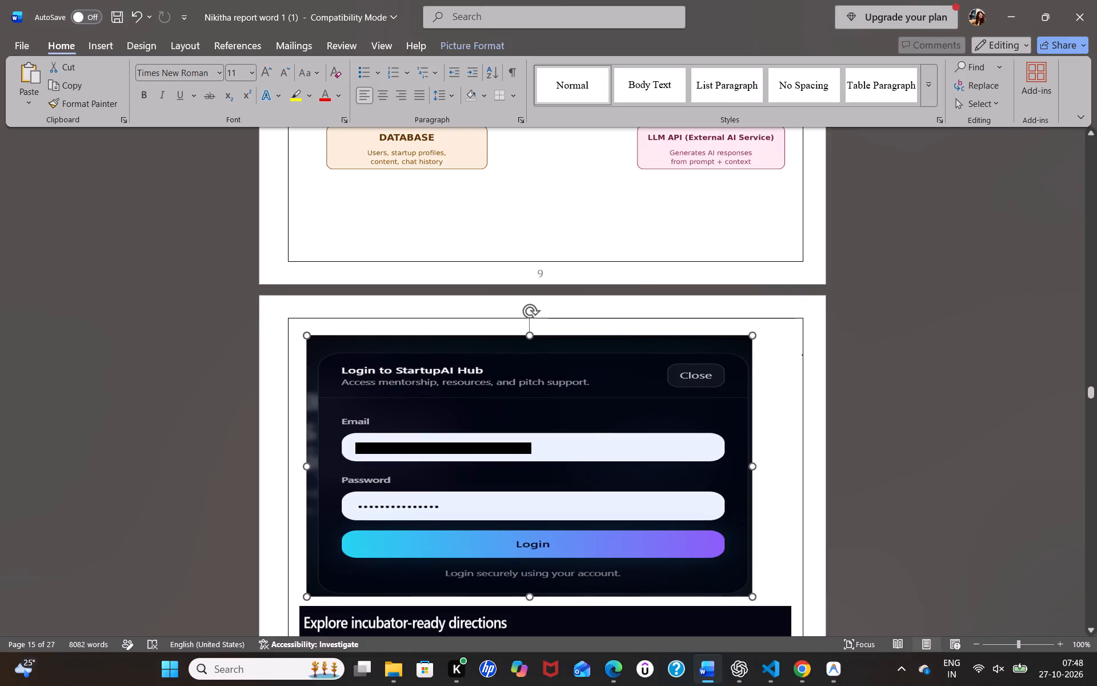
drag(533, 596, 534, 595)
drag(754, 465, 763, 464)
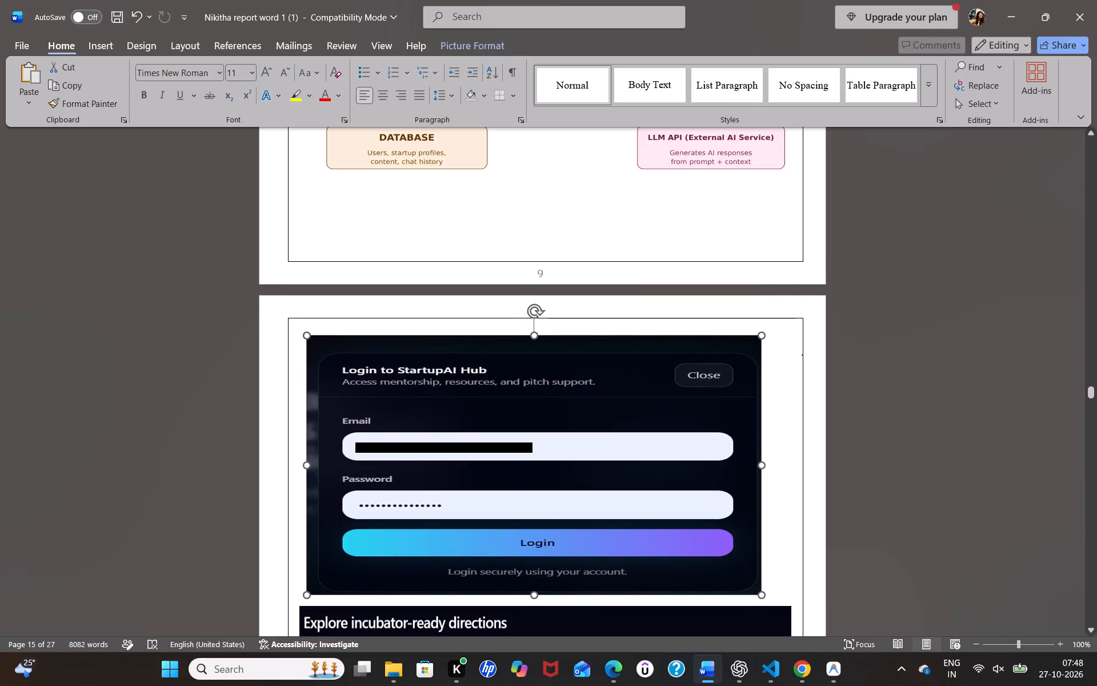
drag(763, 464, 787, 464)
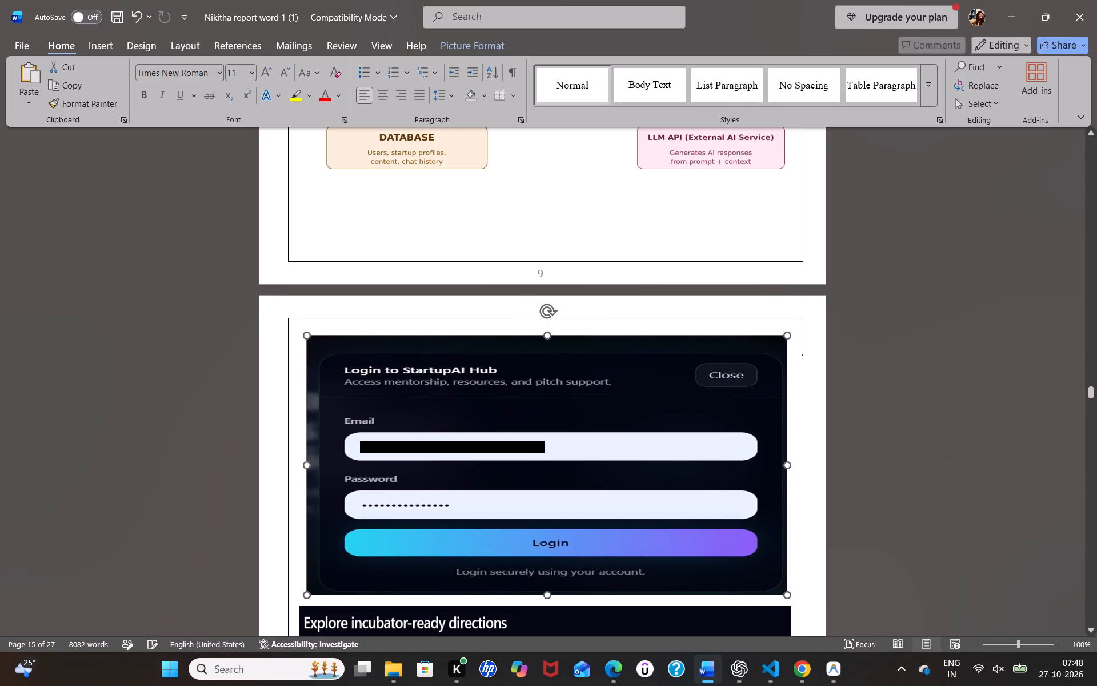
Insert a blank page between page 9 and the page with the login form screenshot.
click(566, 293)
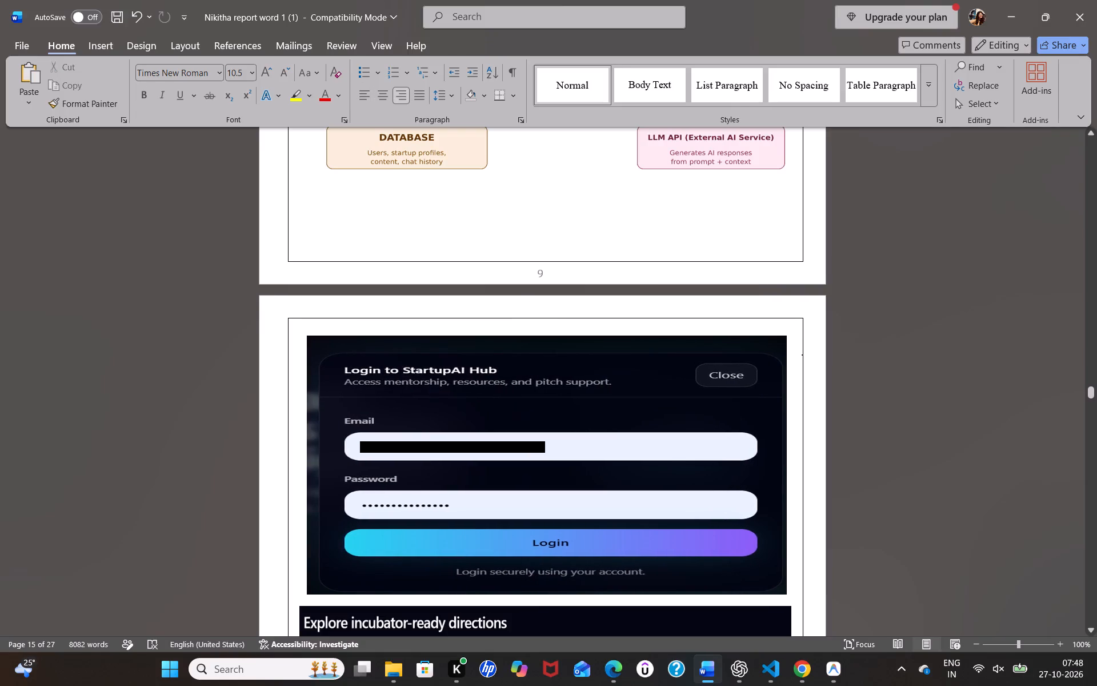
click(547, 288)
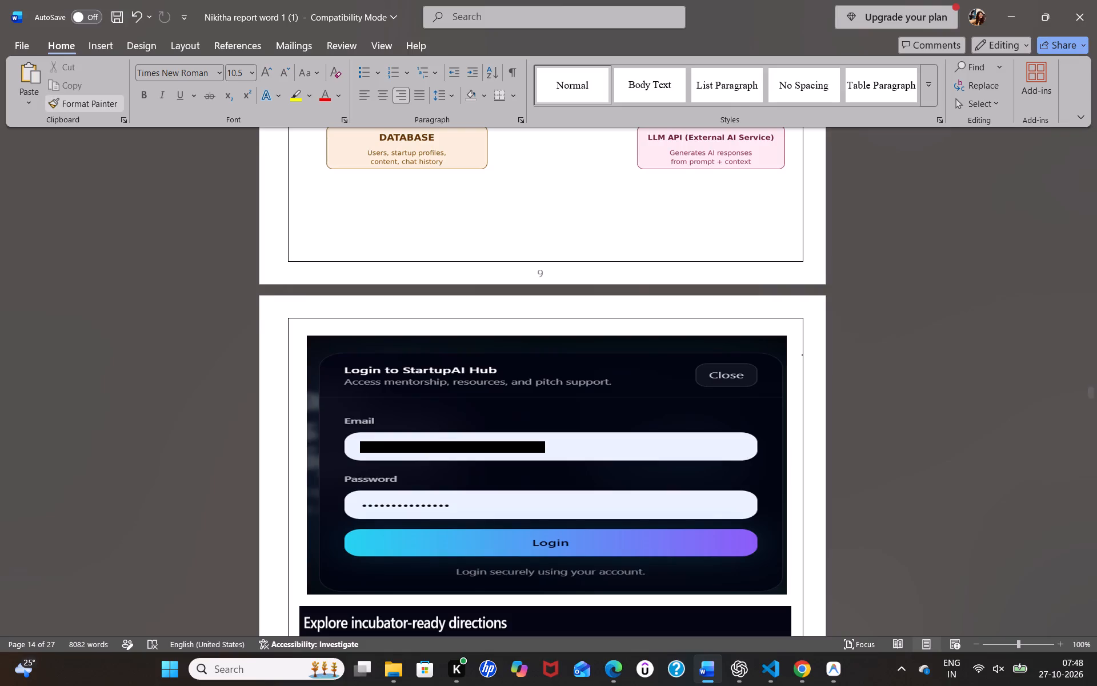
click(101, 46)
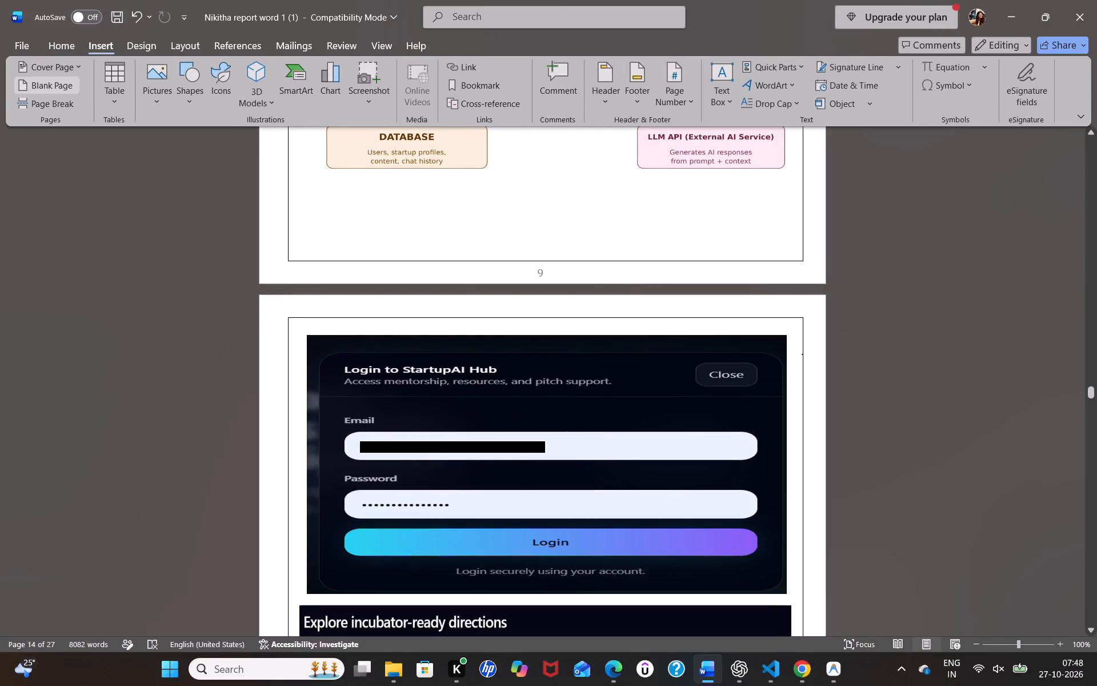
click(62, 88)
scroll(438, 352, up, 4)
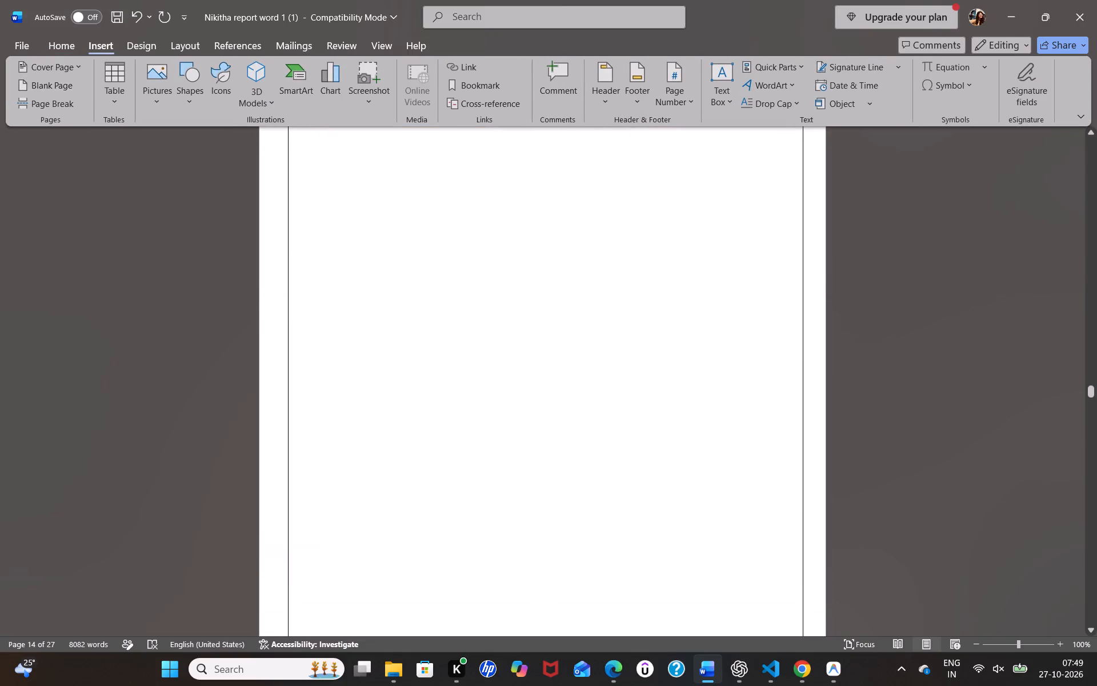
Look through the report's pages to check the layout around the new blank page 10.
scroll(442, 353, up, 13)
scroll(440, 357, down, 15)
scroll(439, 342, down, 20)
scroll(439, 342, down, 18)
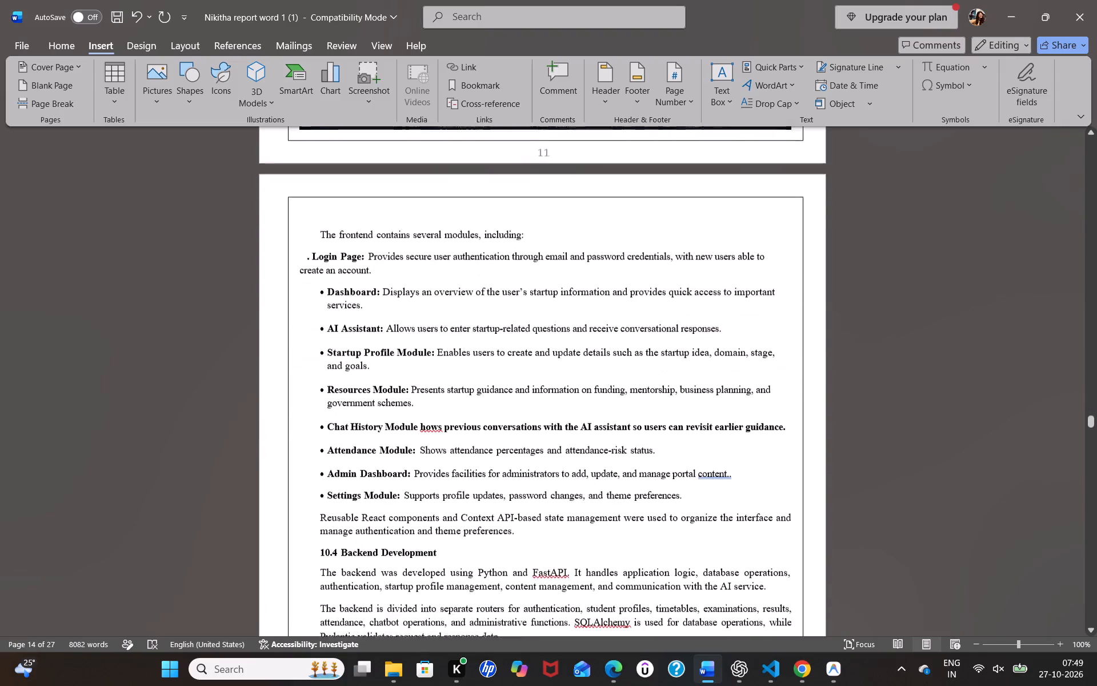
scroll(441, 344, down, 17)
scroll(438, 345, down, 6)
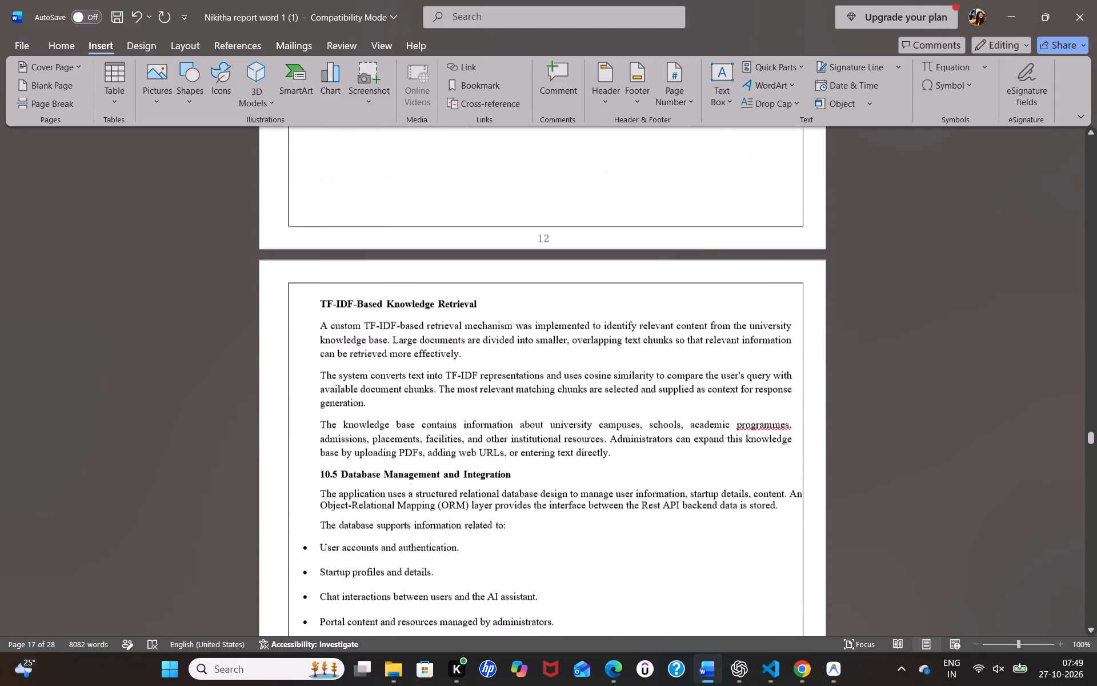
ctrl+scroll(429, 329, down, 4)
scroll(429, 329, down, 17)
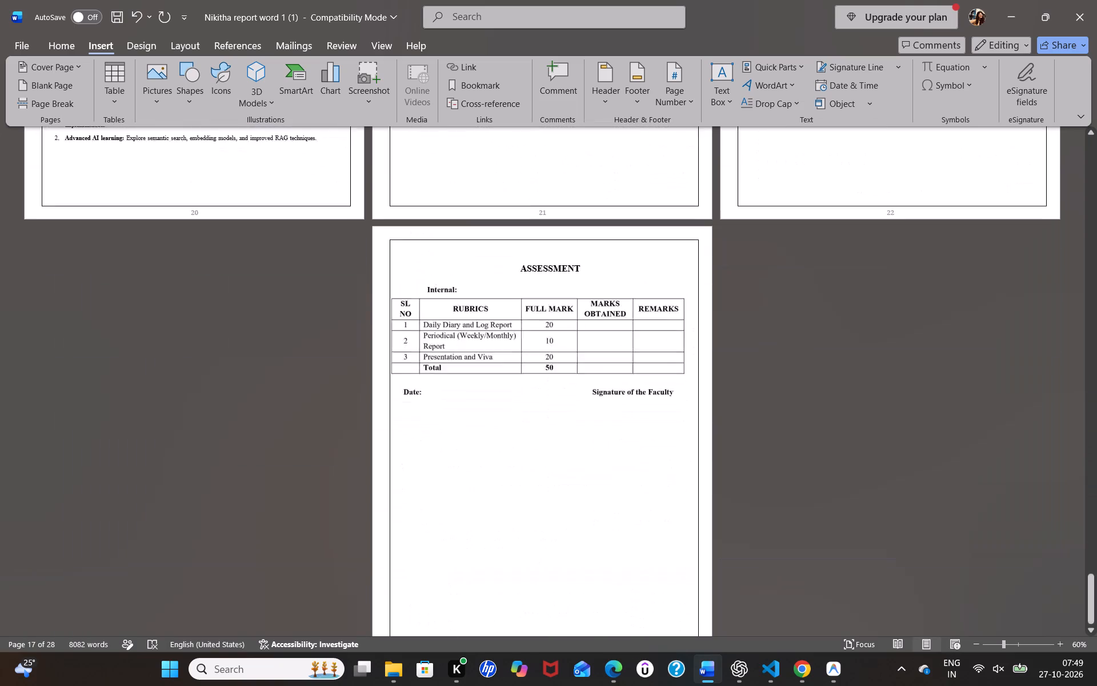
scroll(429, 329, down, 1)
scroll(429, 329, up, 20)
scroll(429, 329, up, 20)
scroll(429, 329, up, 20)
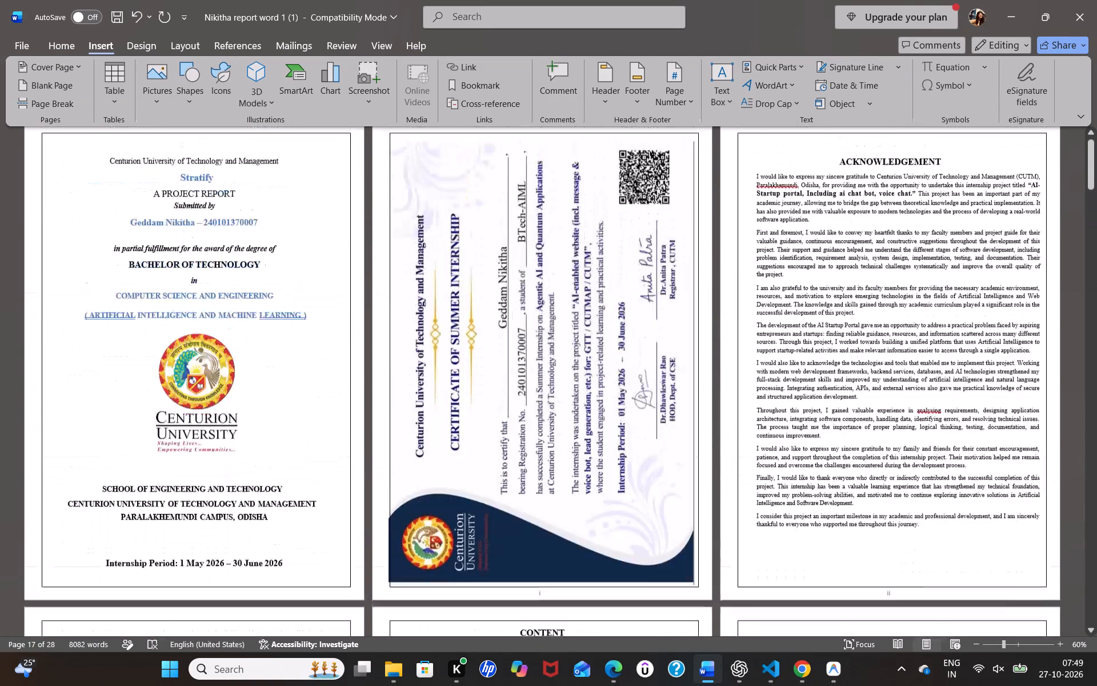
scroll(429, 329, up, 20)
scroll(429, 329, up, 10)
scroll(429, 329, down, 12)
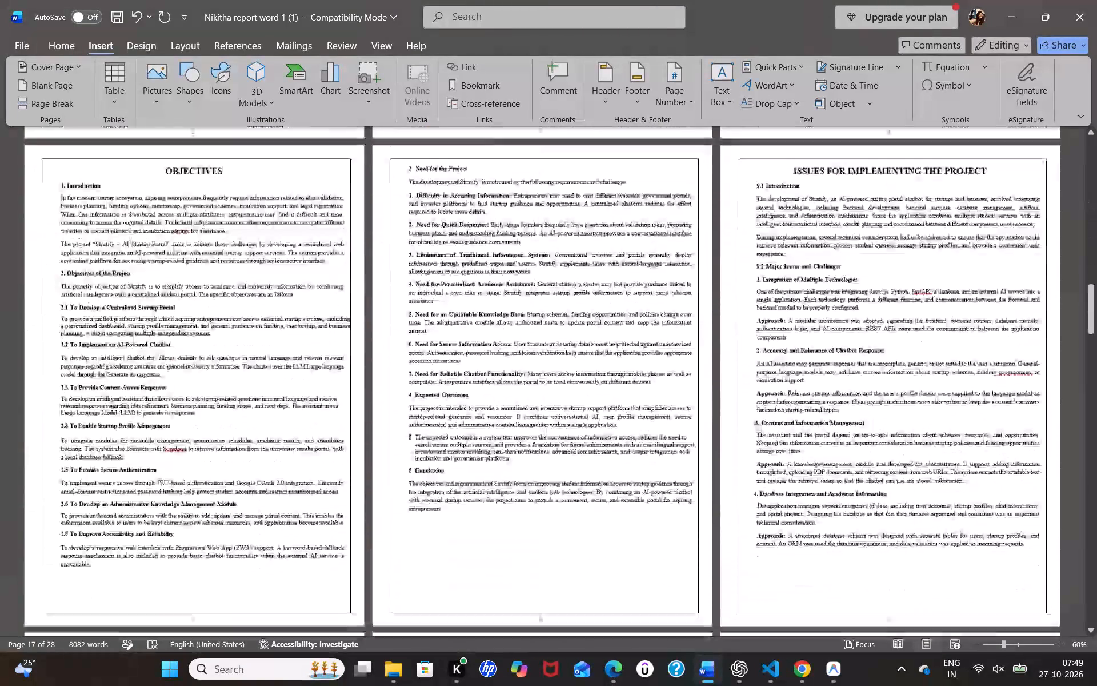
scroll(429, 329, down, 6)
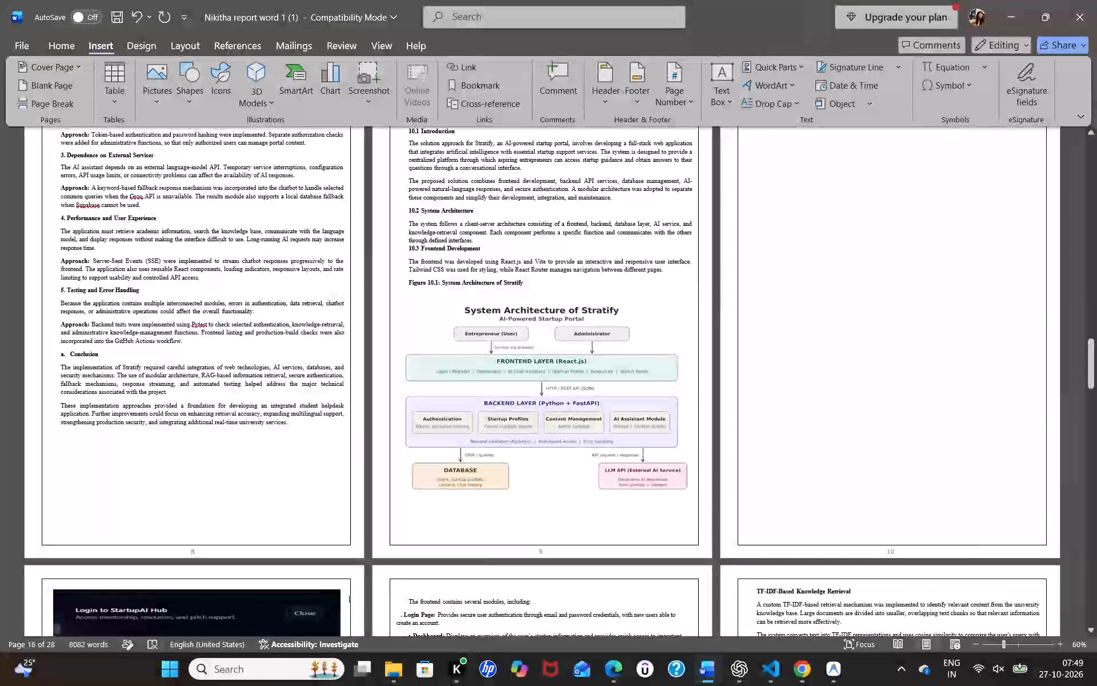
Draw a text box about 24.62 cm high and 16.79 cm wide inside the frame of blank page 10.
click(782, 346)
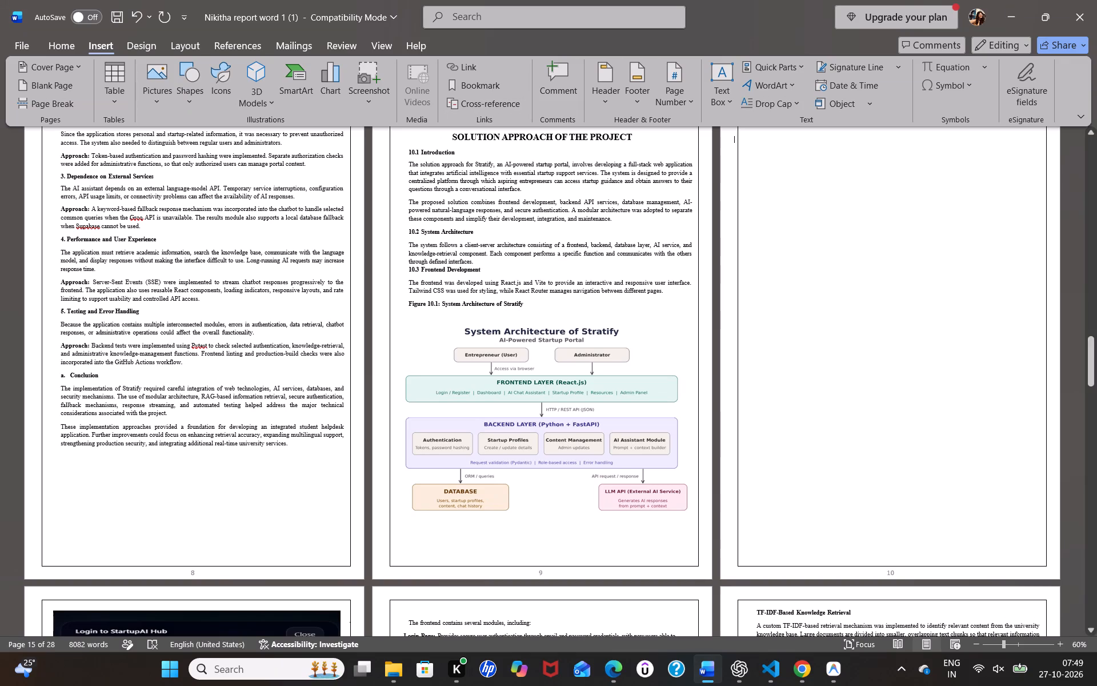
click(719, 74)
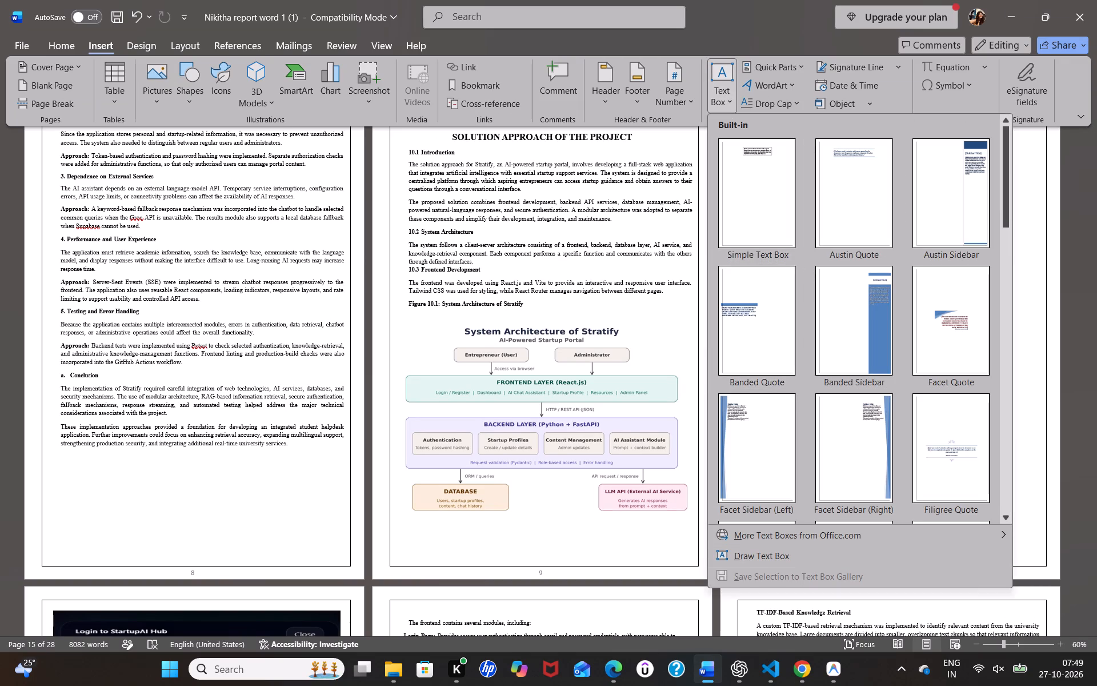
click(767, 556)
drag(756, 150, 757, 157)
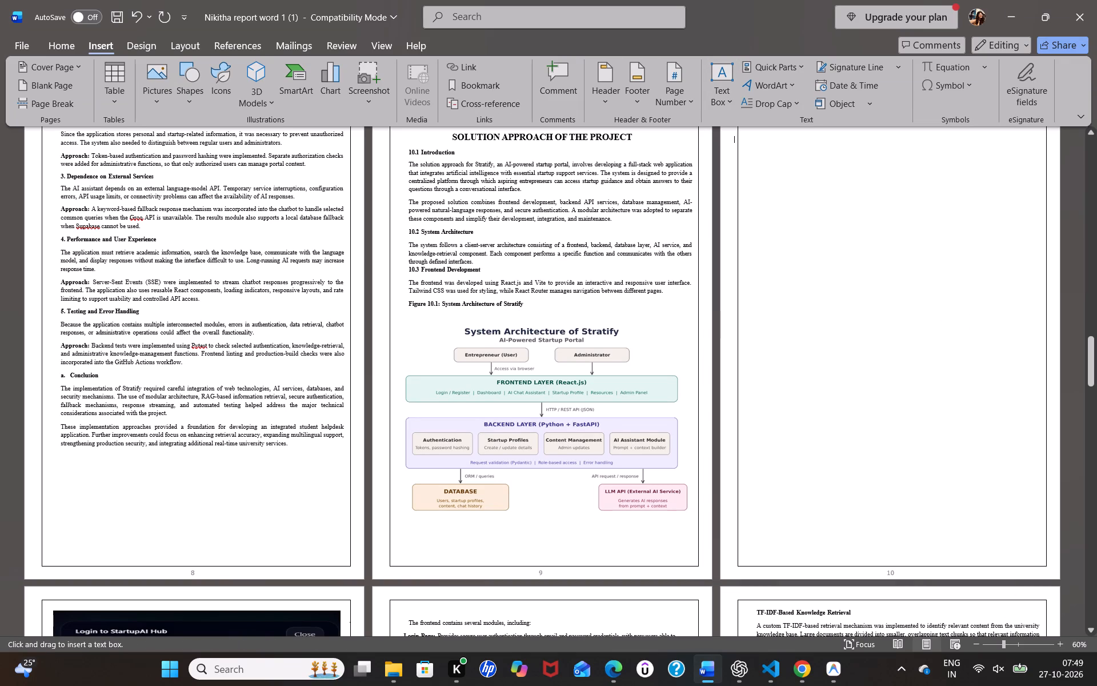
drag(757, 157, 1028, 550)
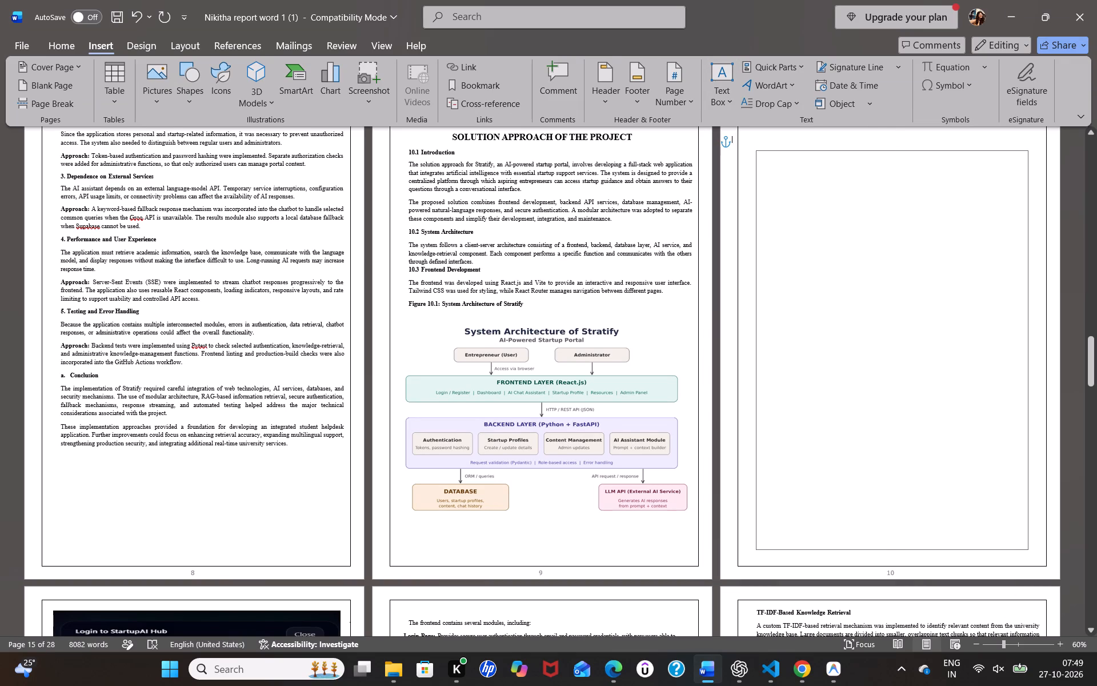
click(91, 42)
click(155, 80)
click(794, 203)
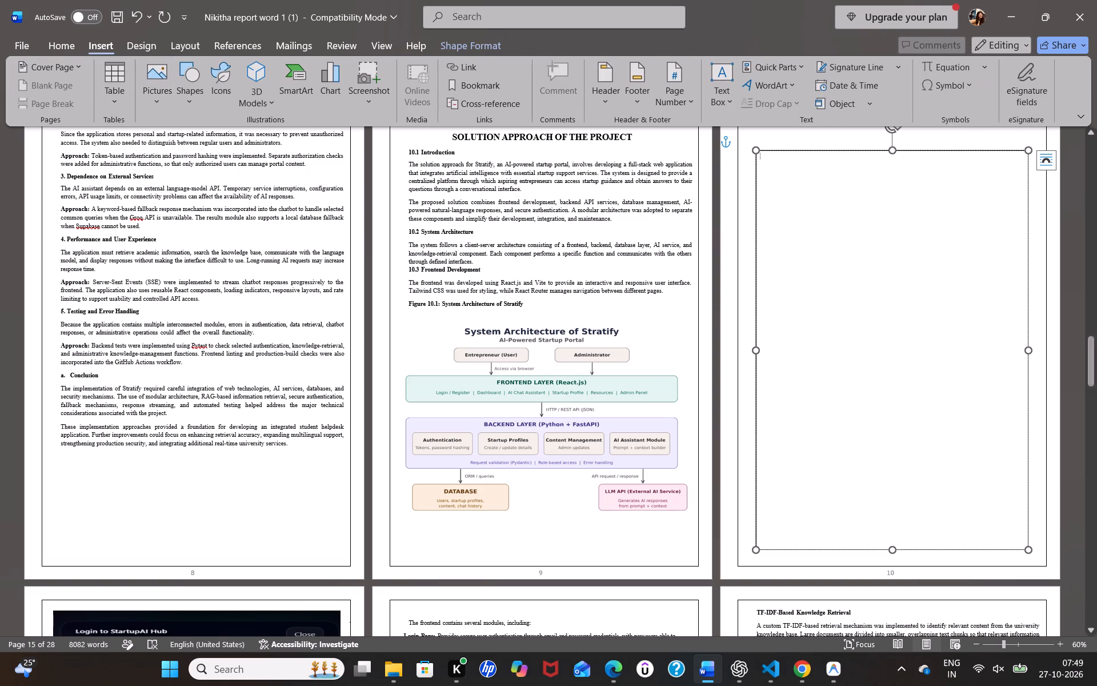
click(147, 70)
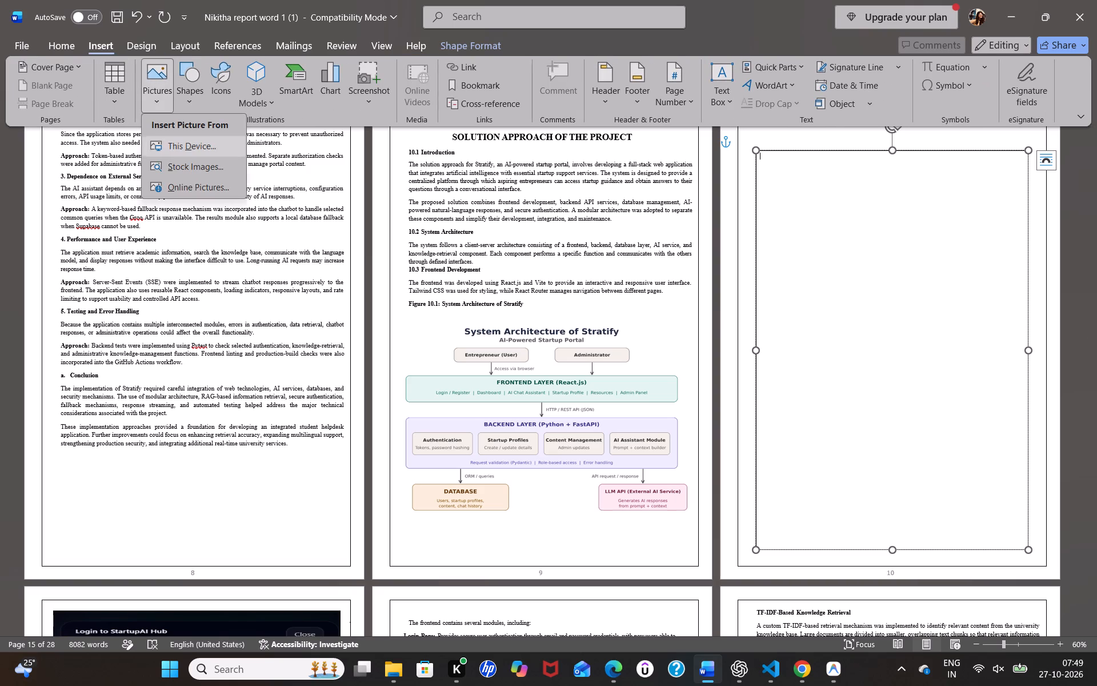
click(185, 142)
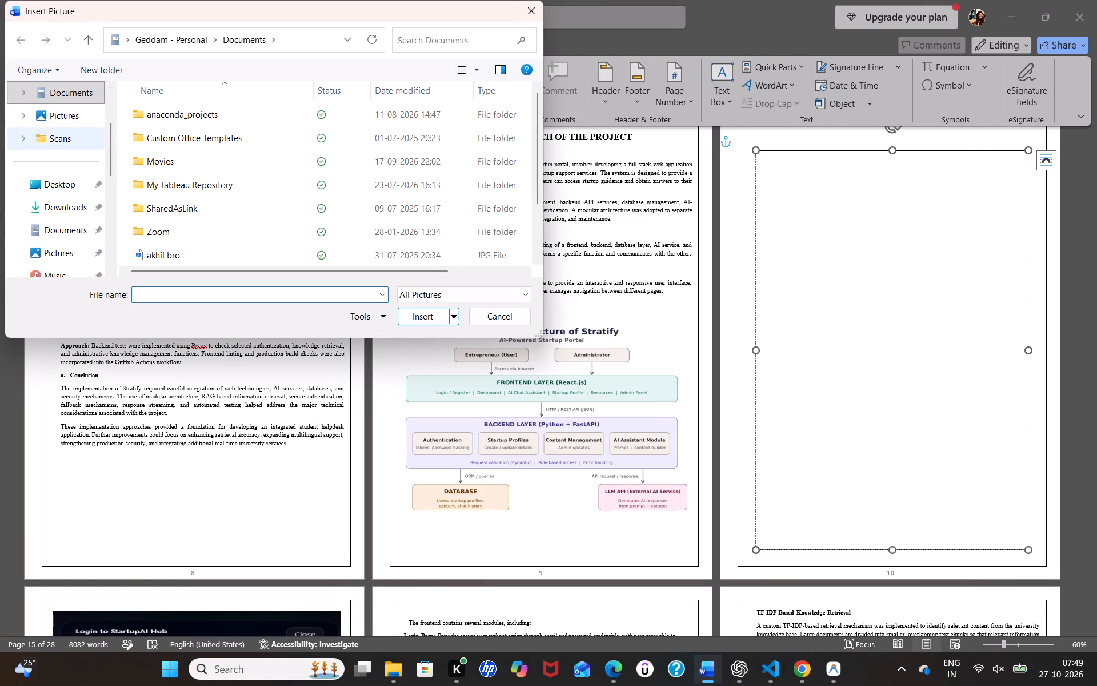
scroll(71, 153, up, 4)
click(55, 114)
click(164, 136)
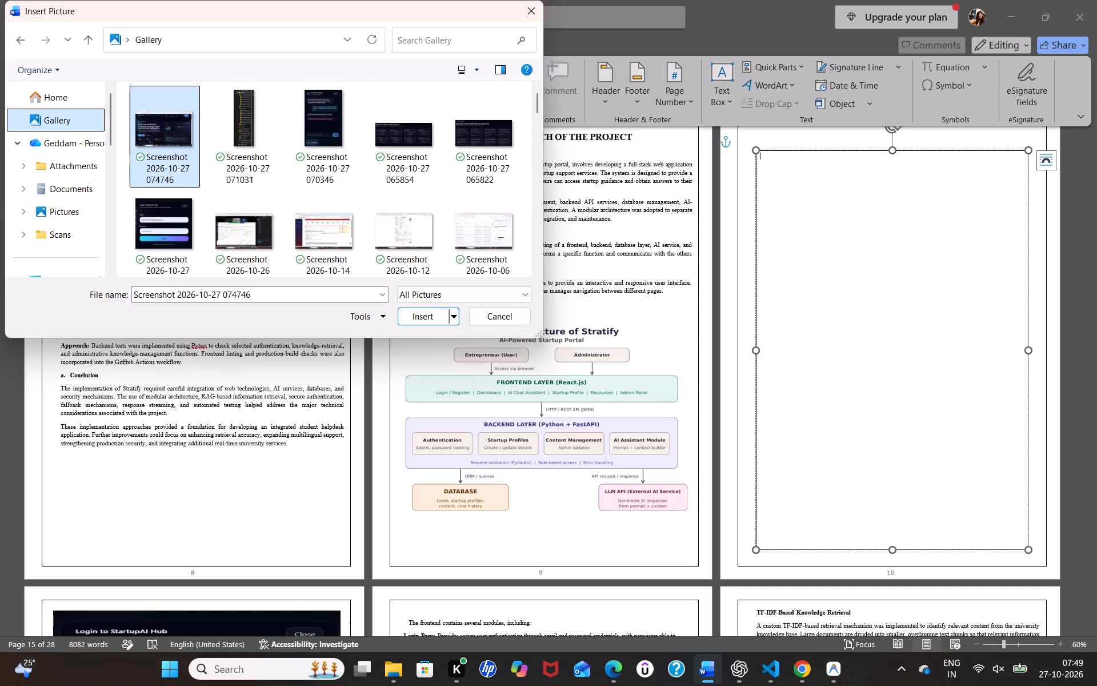
click(427, 315)
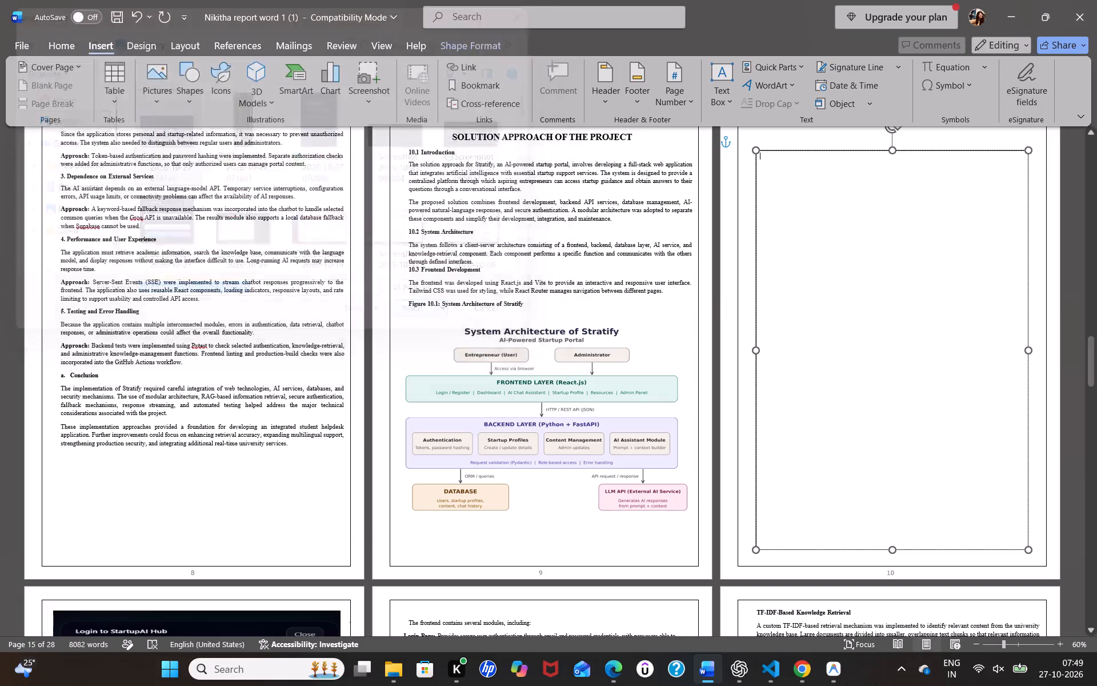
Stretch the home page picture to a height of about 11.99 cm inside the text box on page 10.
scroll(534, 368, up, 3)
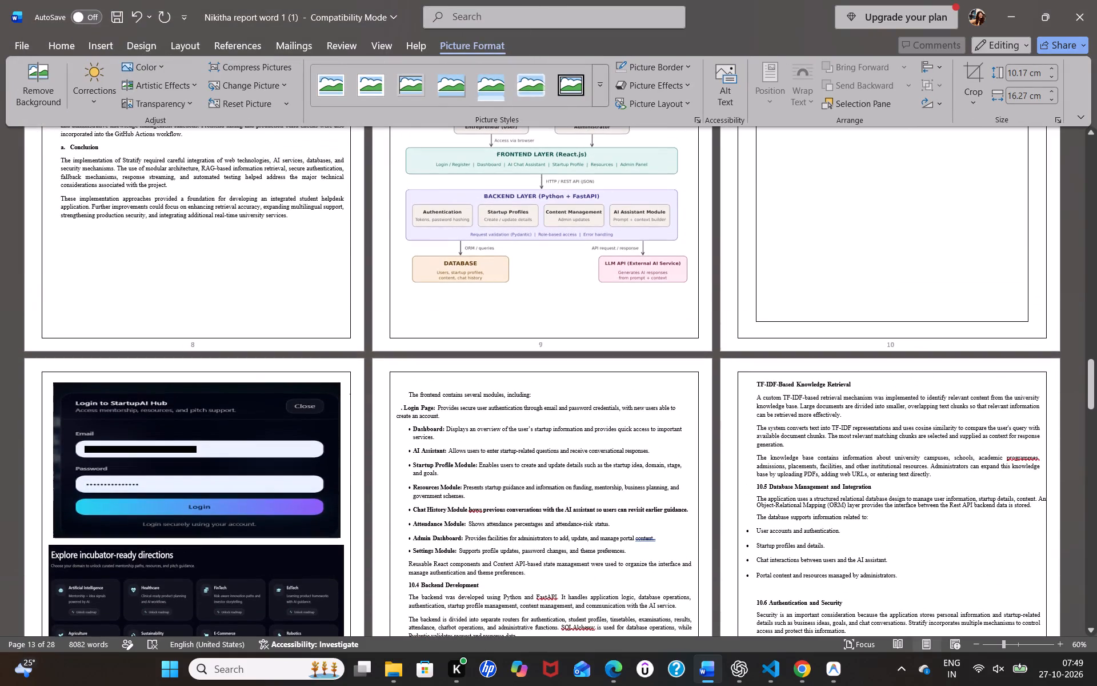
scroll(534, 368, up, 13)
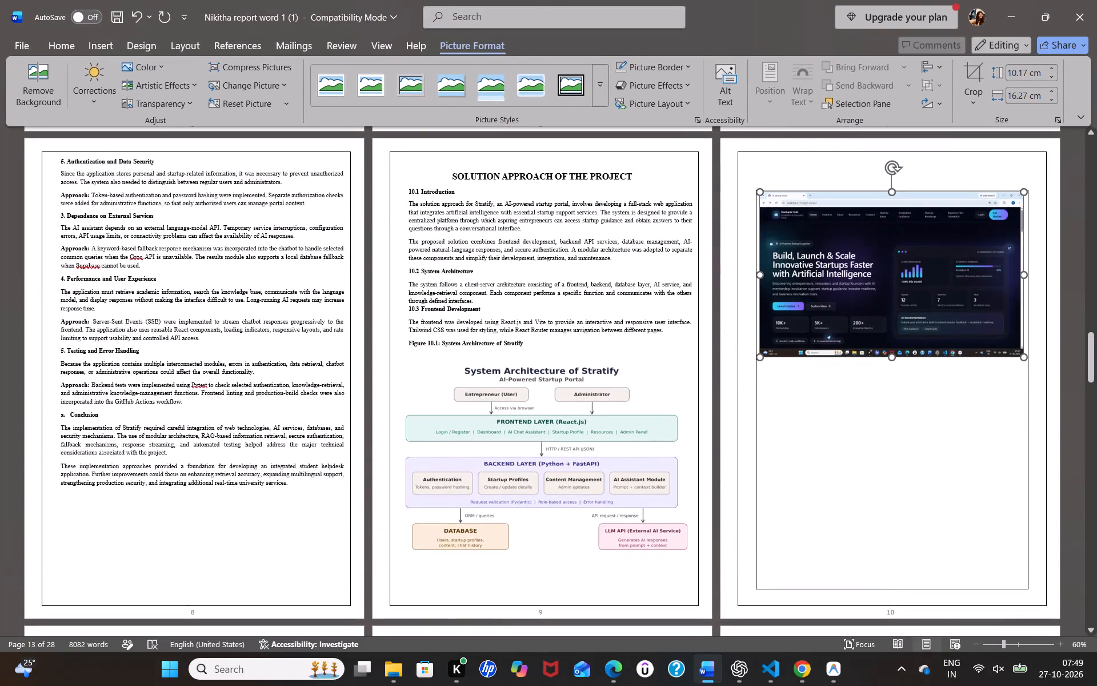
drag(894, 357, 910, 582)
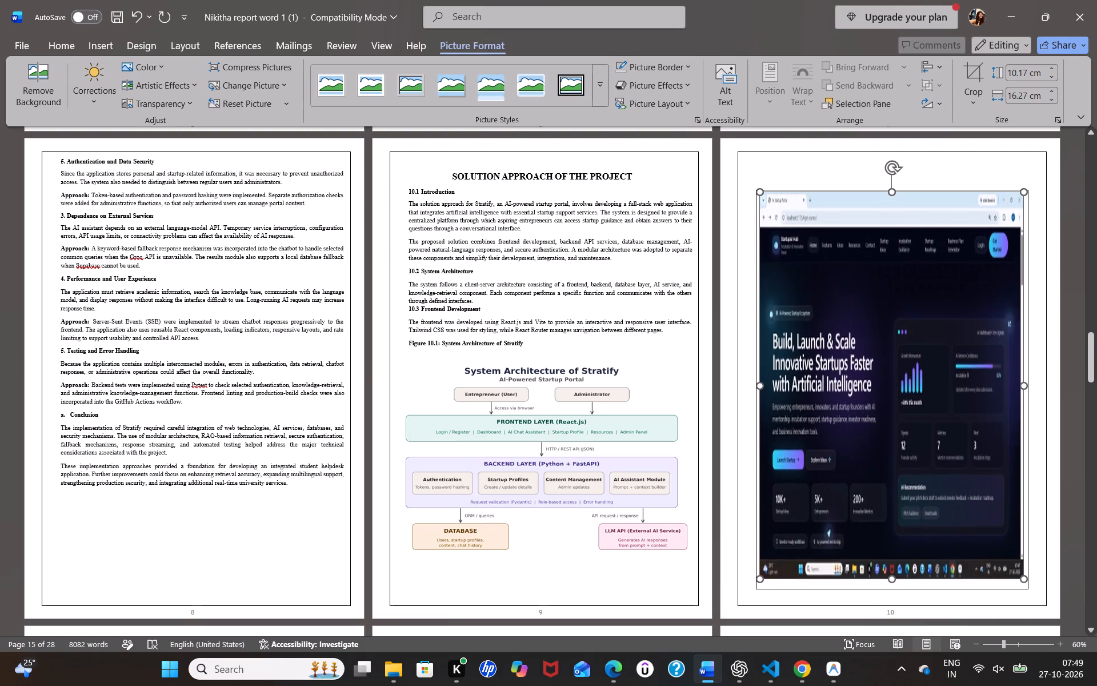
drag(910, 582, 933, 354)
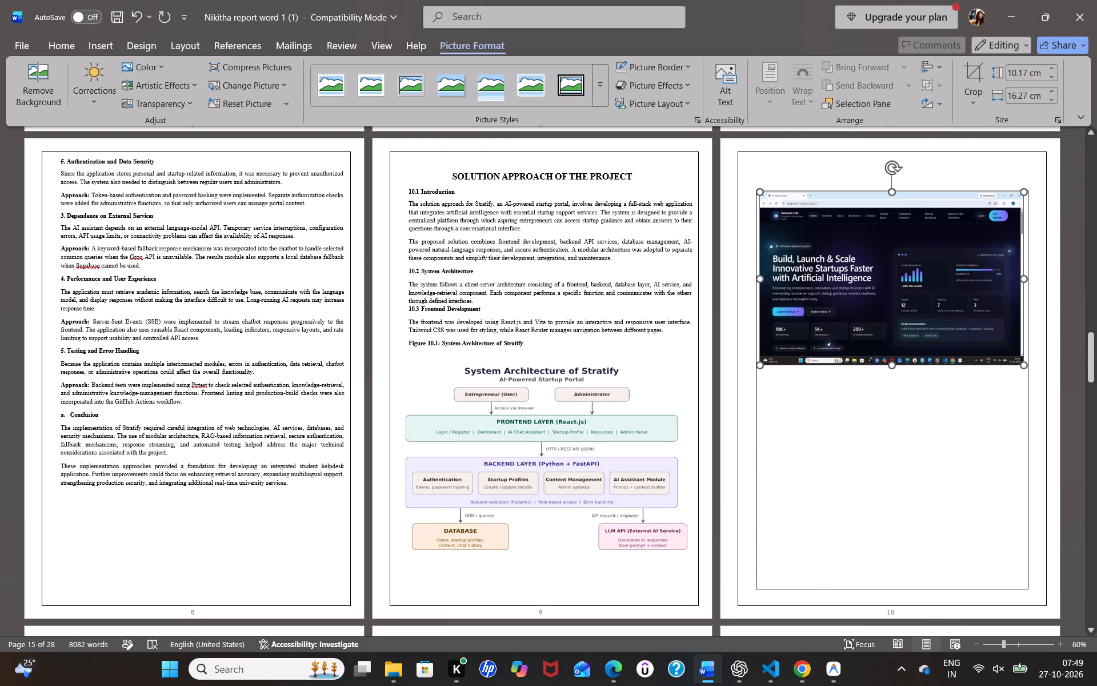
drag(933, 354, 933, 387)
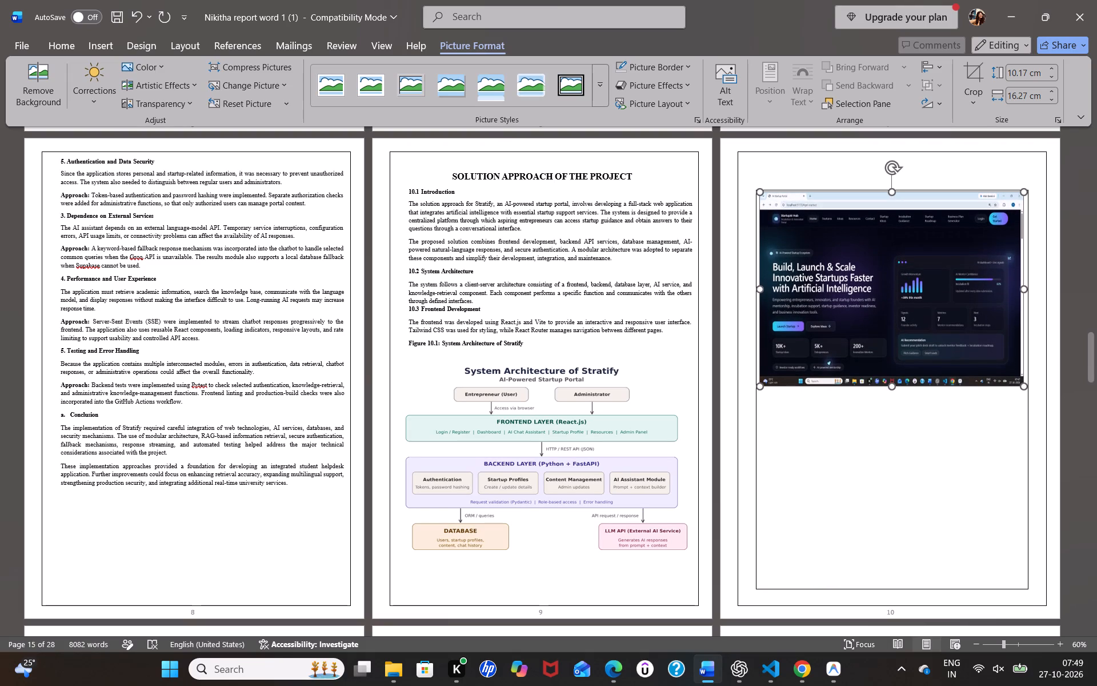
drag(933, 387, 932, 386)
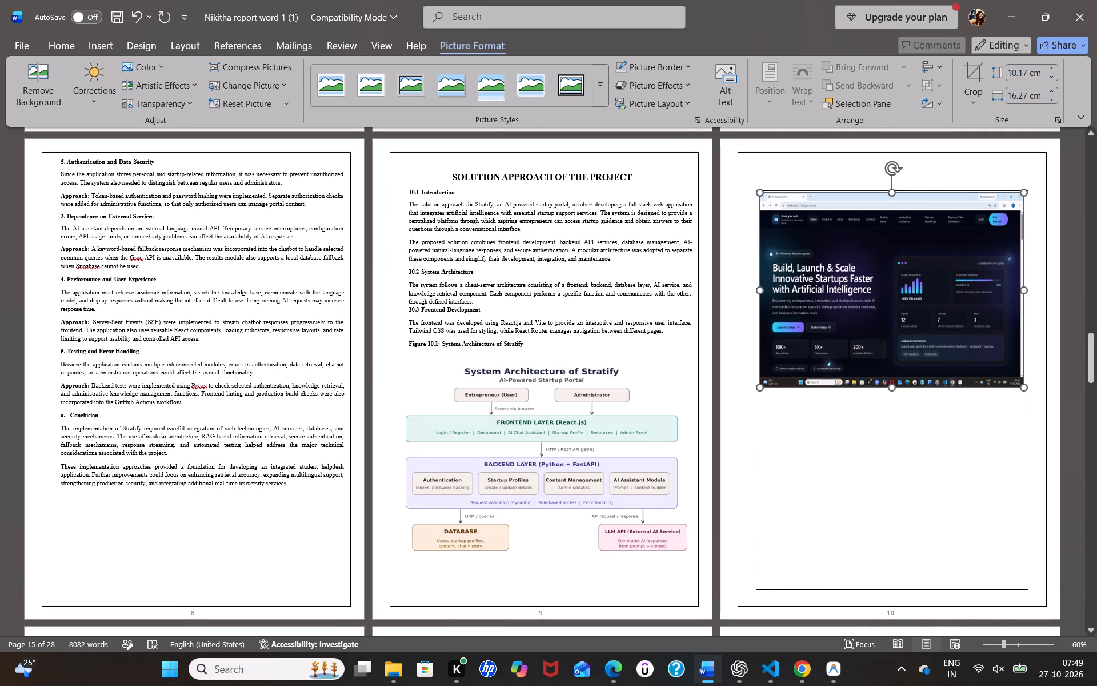
Rotate the home page picture a quarter turn counterclockwise so its text reads upward along the page.
drag(894, 171, 780, 268)
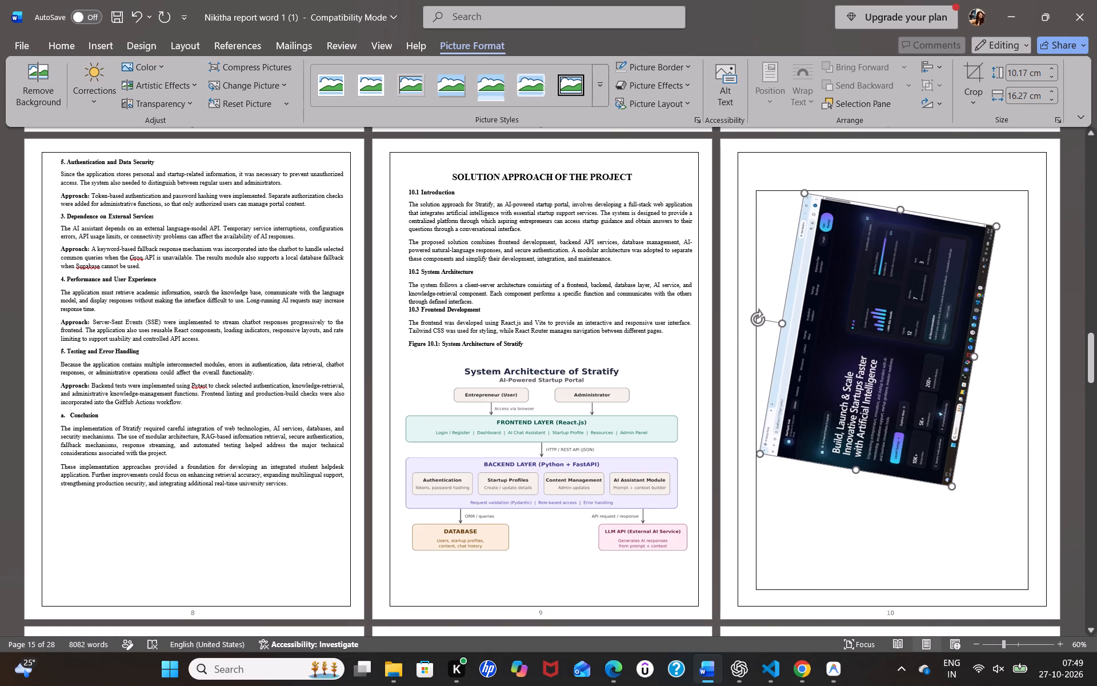
drag(780, 268, 774, 289)
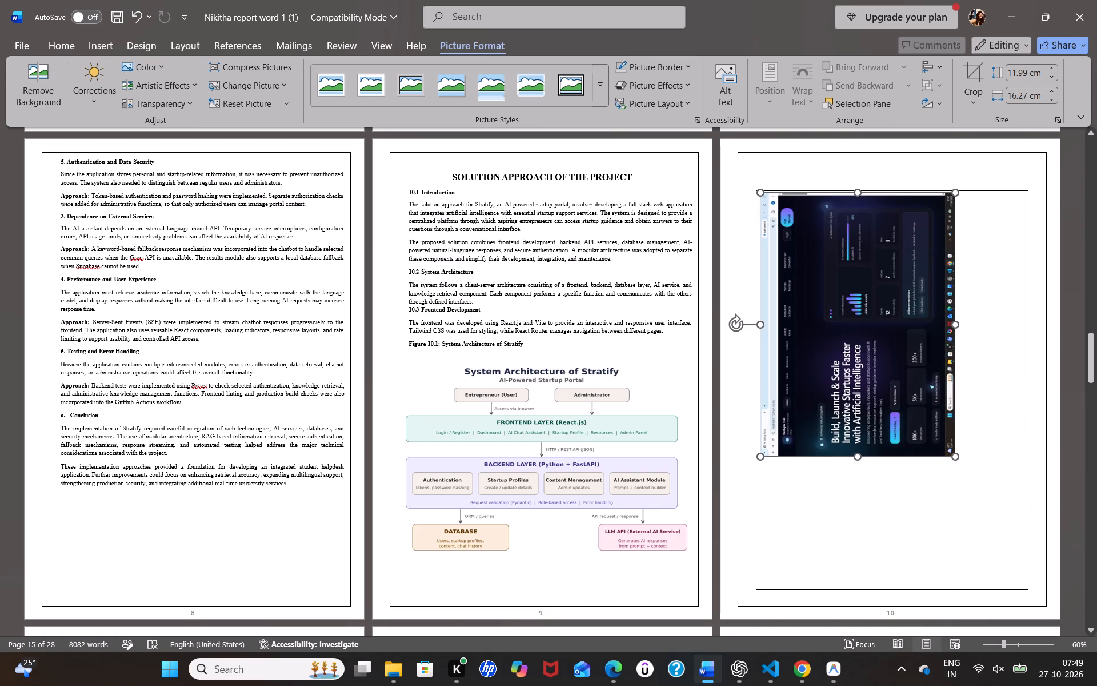
Resize the rotated home page picture to about 16.27 cm high and 24.38 cm wide, filling the text box.
drag(952, 454, 1018, 579)
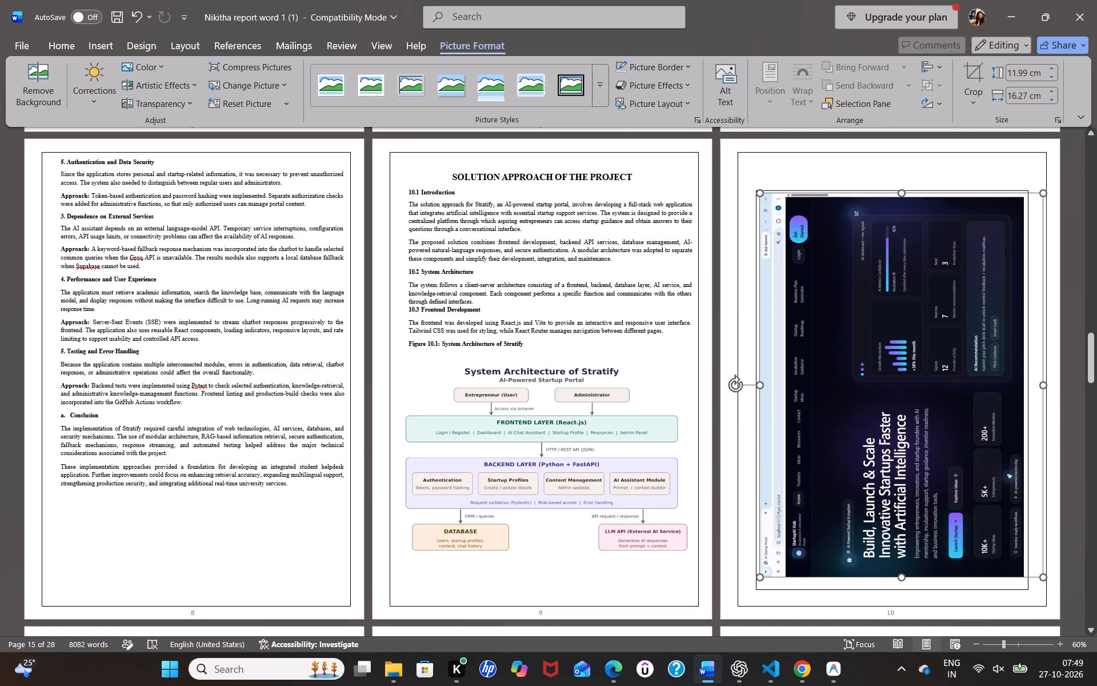
drag(1018, 579, 967, 552)
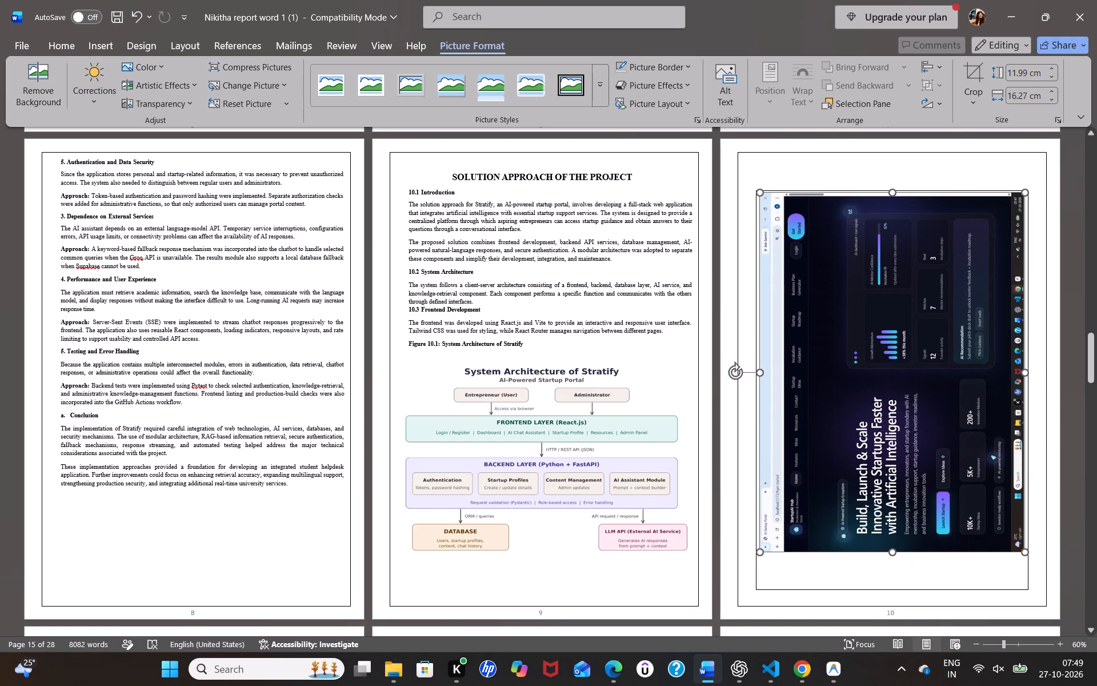
drag(967, 552, 961, 545)
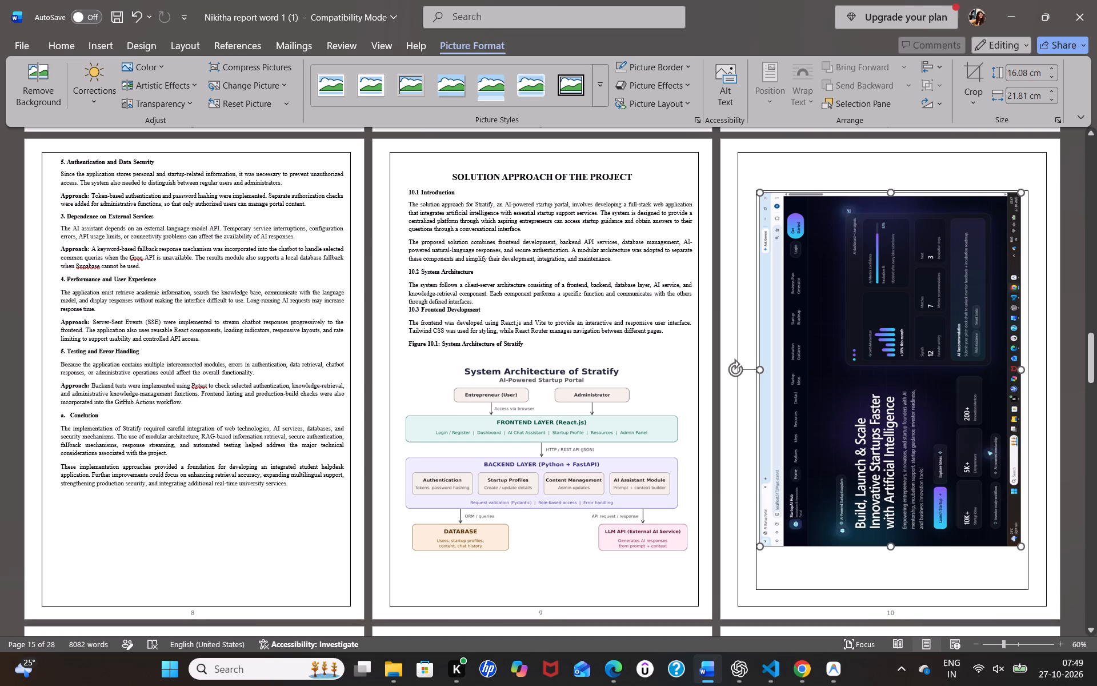
drag(756, 369, 803, 374)
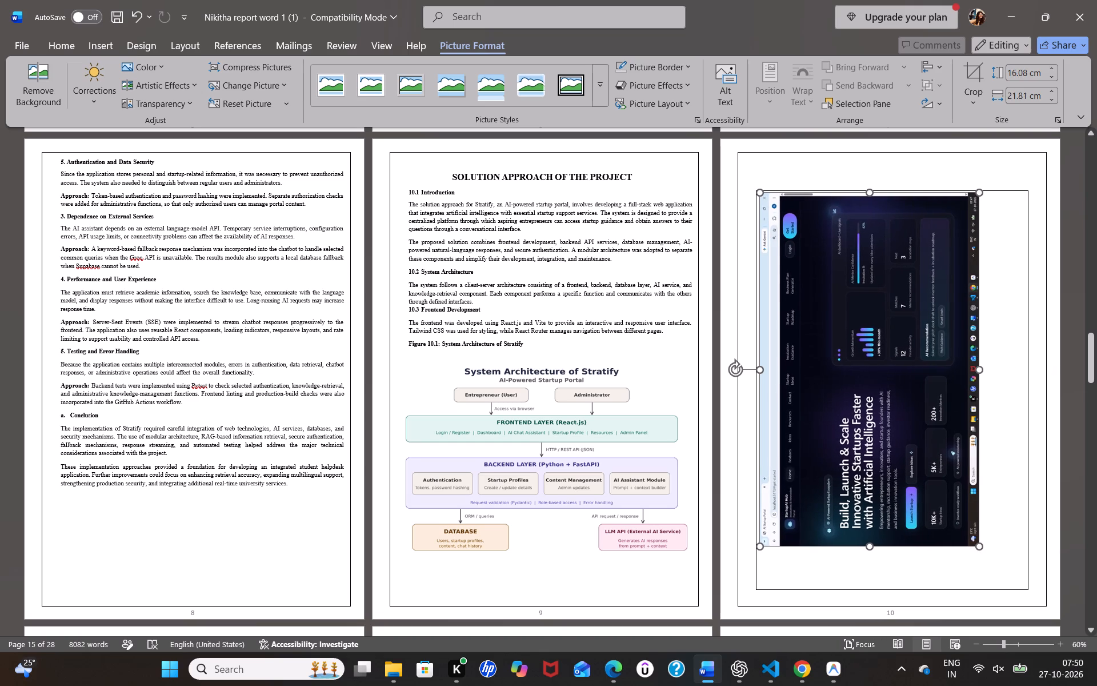
drag(803, 374, 760, 368)
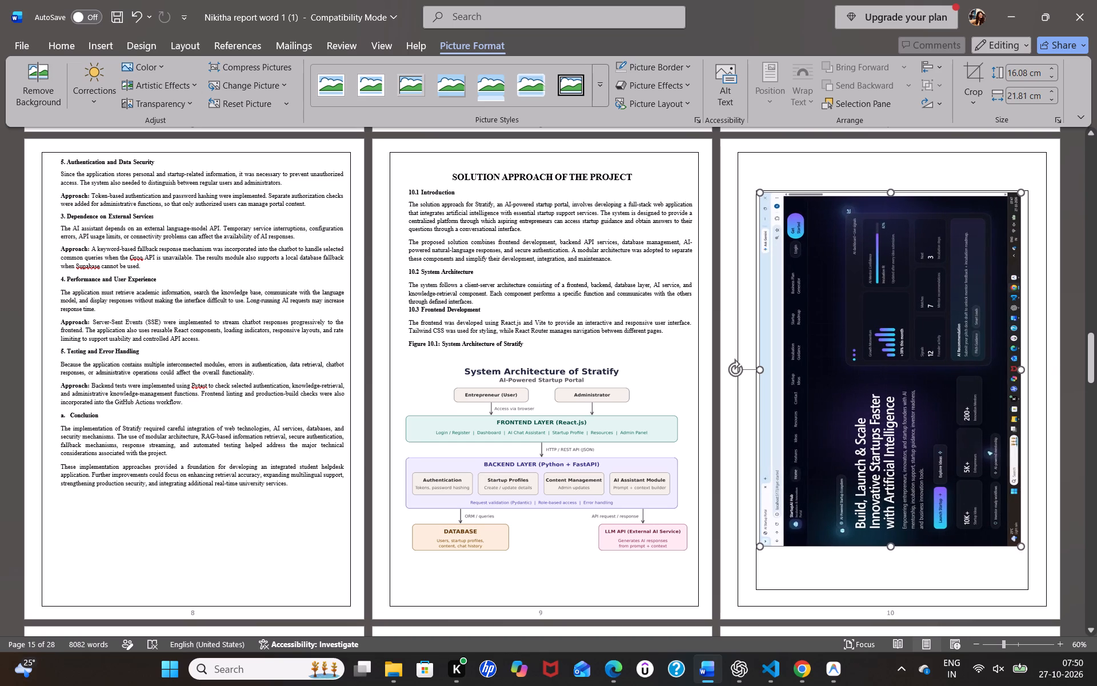
drag(760, 368, 750, 370)
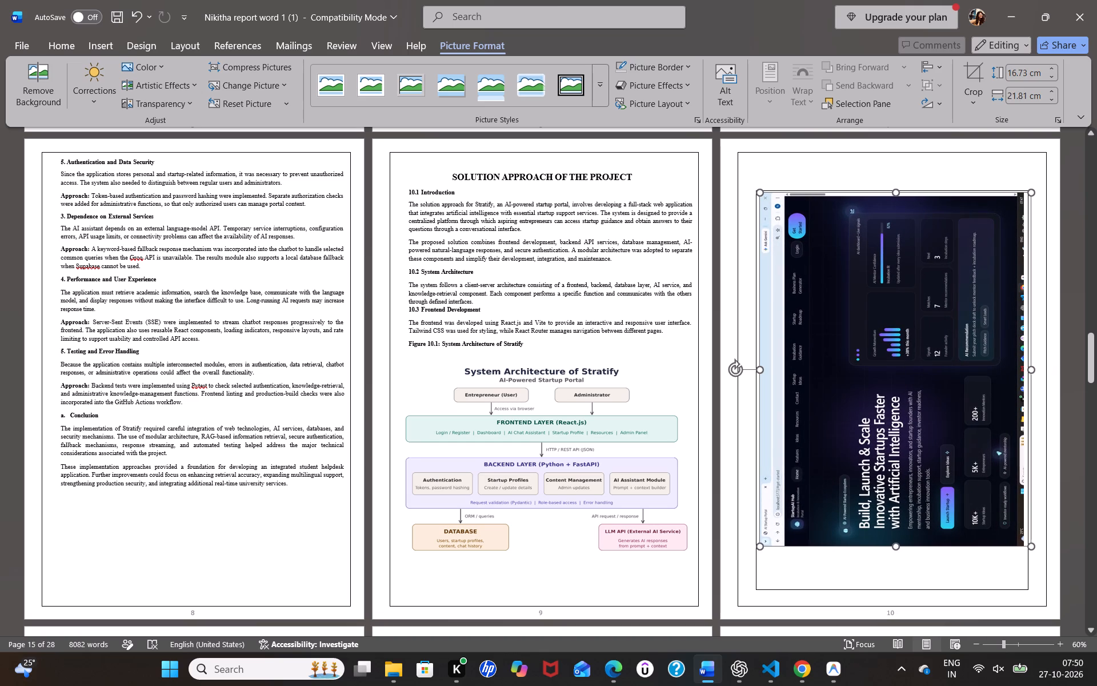
drag(898, 544, 887, 595)
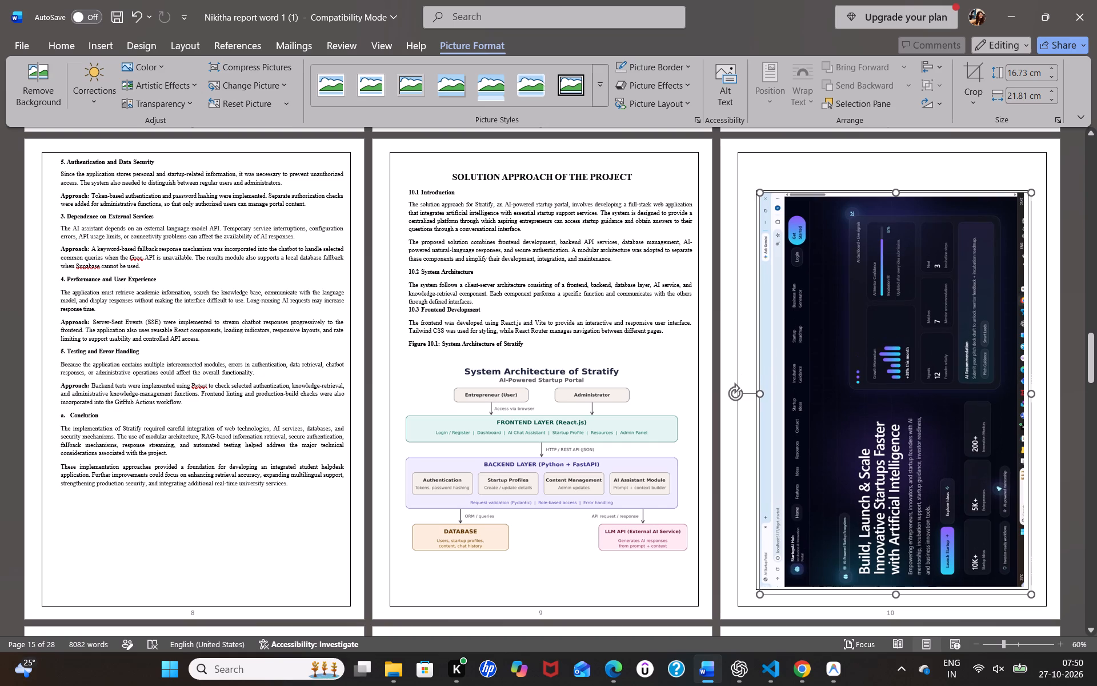
drag(887, 595, 877, 586)
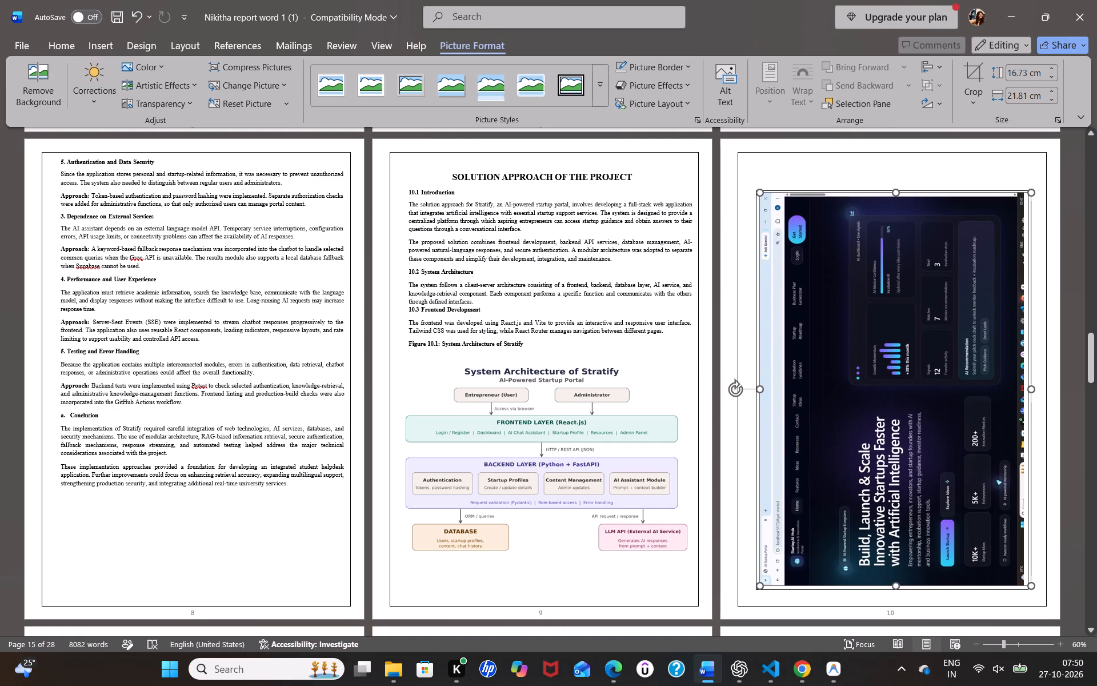
drag(877, 586, 874, 588)
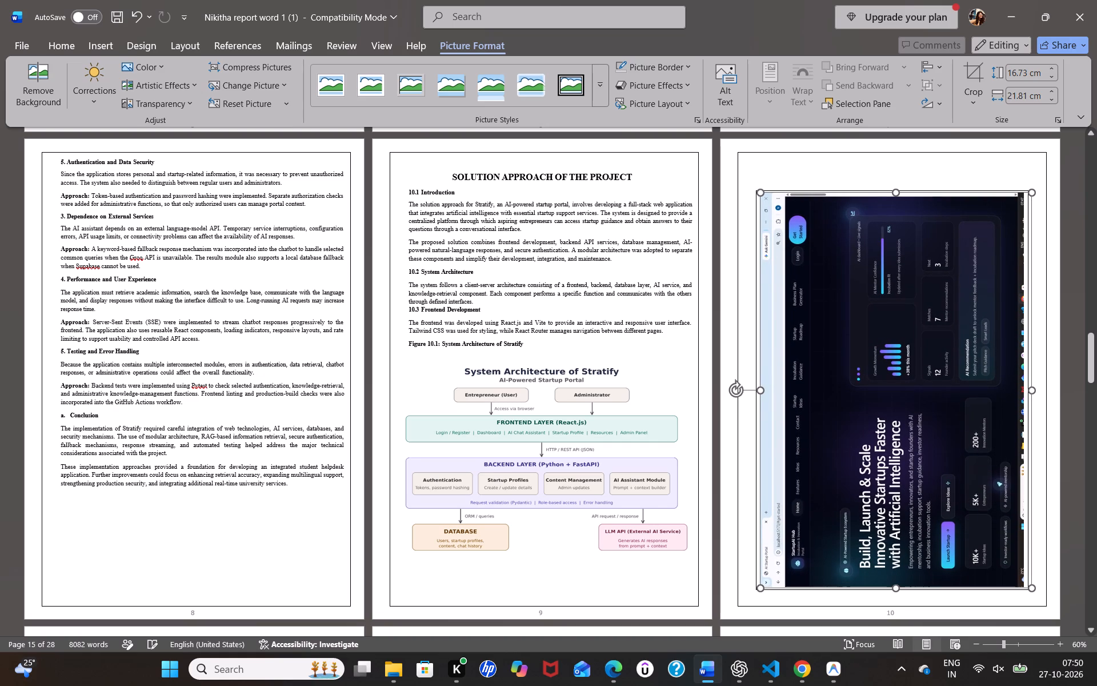
drag(1033, 391, 1024, 394)
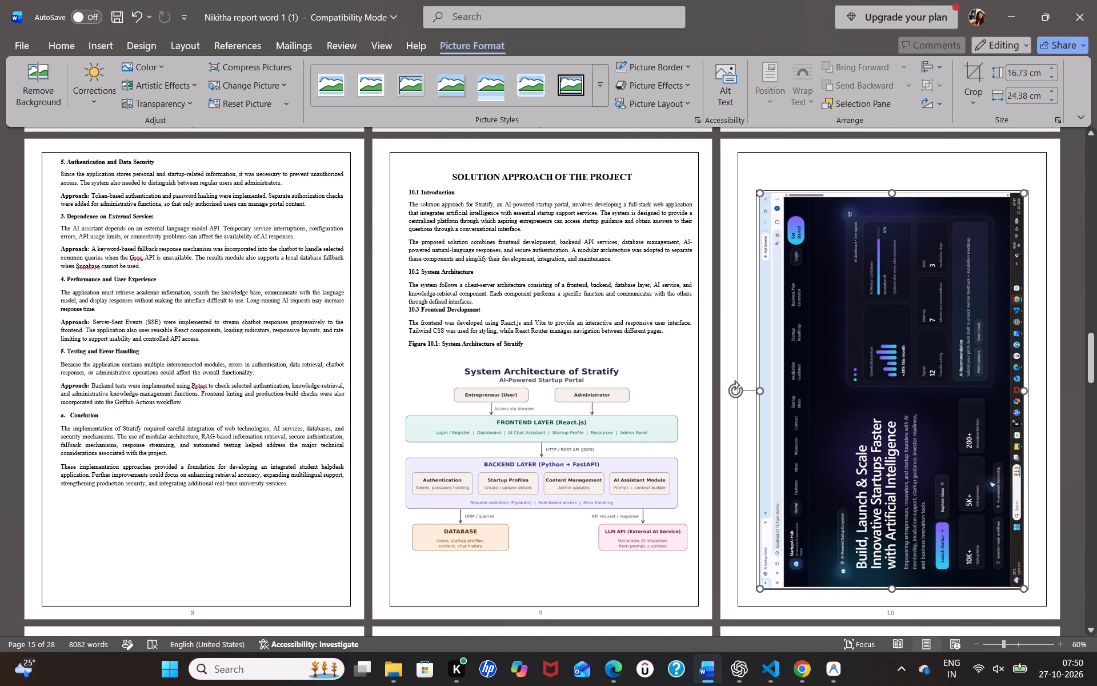
click(820, 190)
Remove the outline from the text box that frames the home page picture on page 10.
click(828, 166)
click(848, 188)
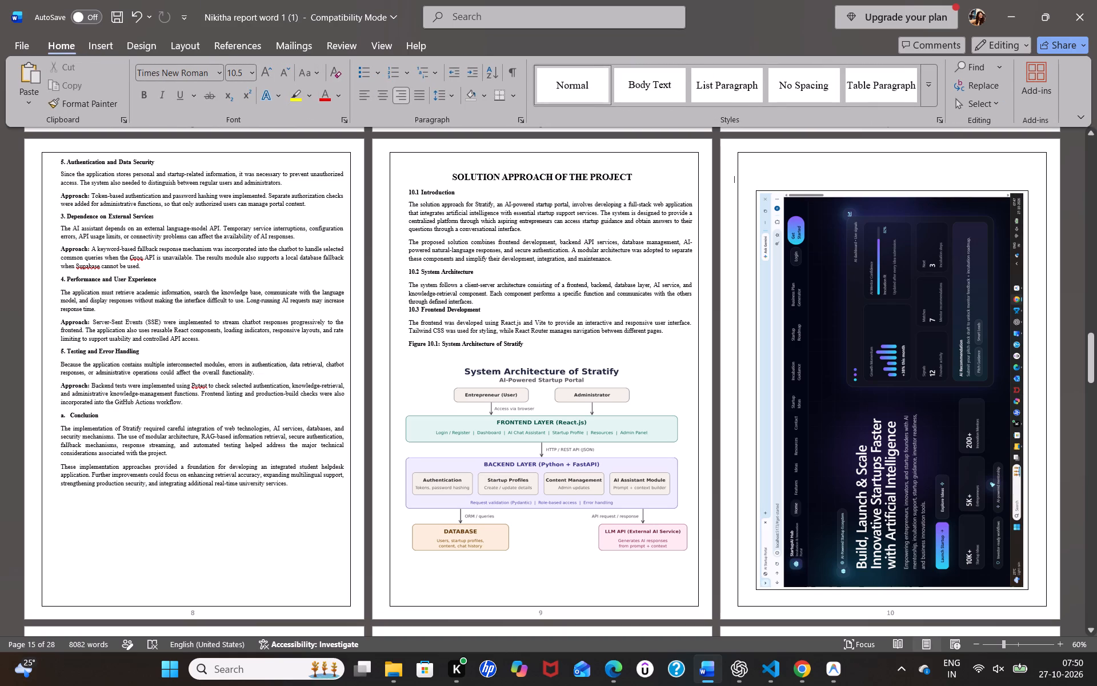
click(751, 250)
click(755, 250)
click(760, 262)
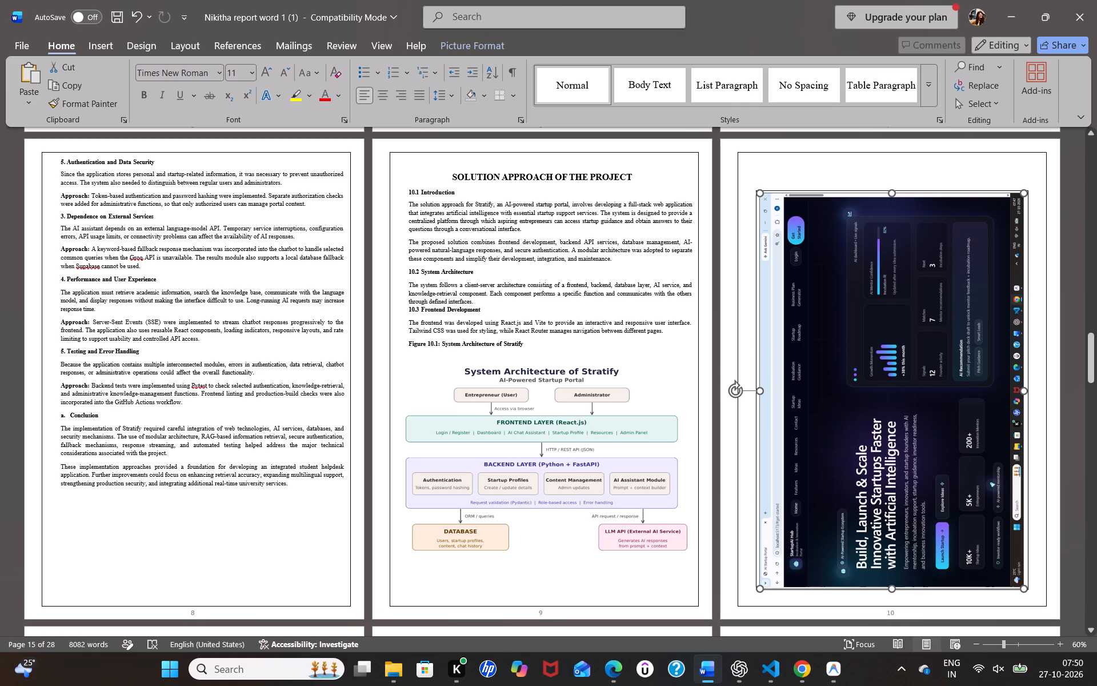
click(732, 267)
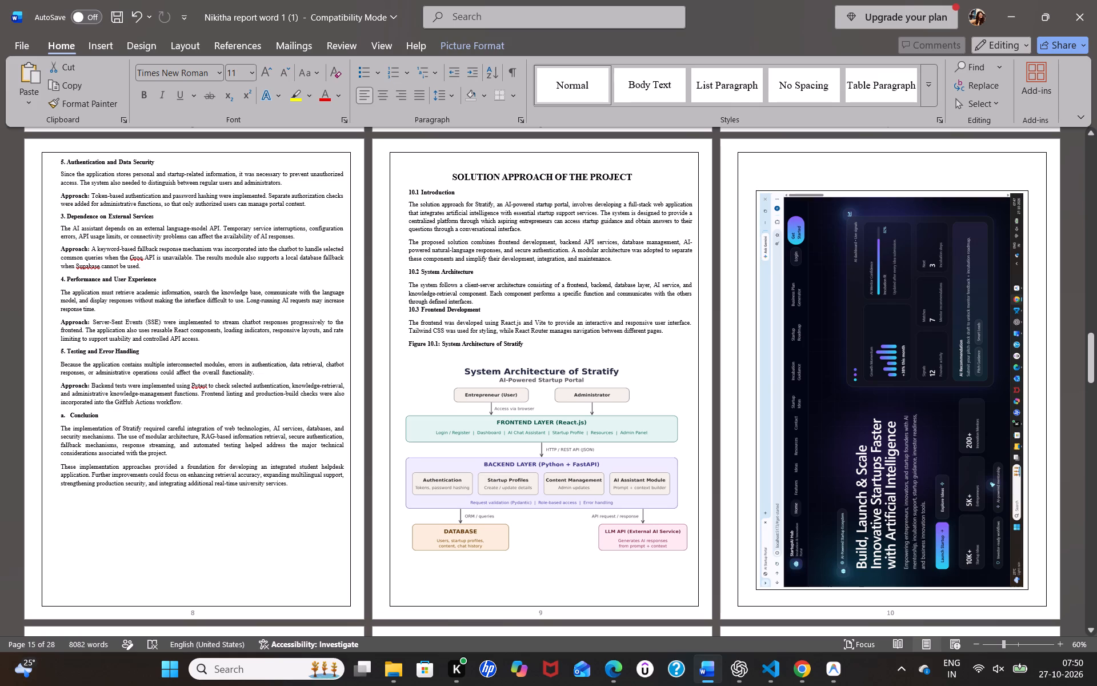
click(748, 271)
click(754, 273)
click(758, 274)
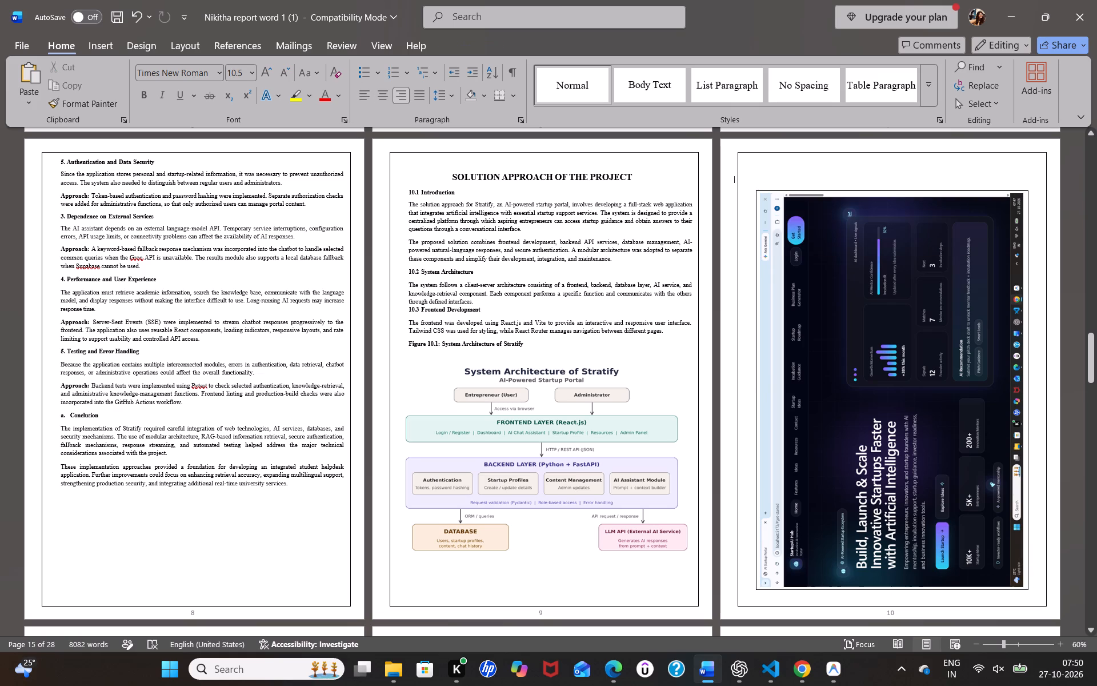
click(469, 41)
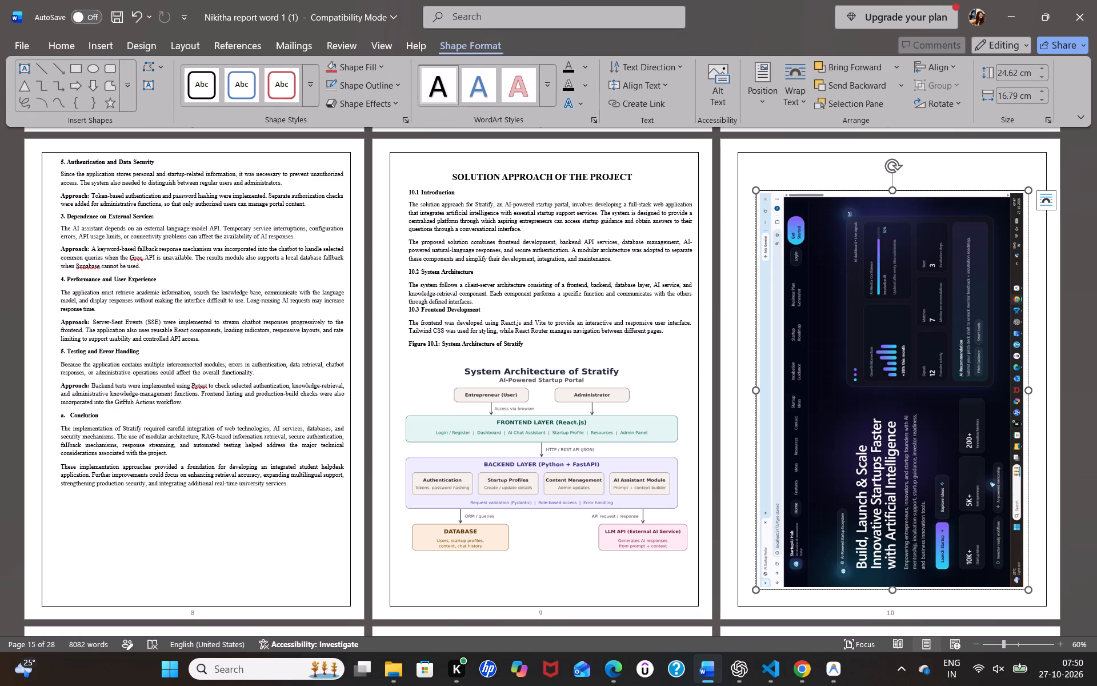
click(377, 83)
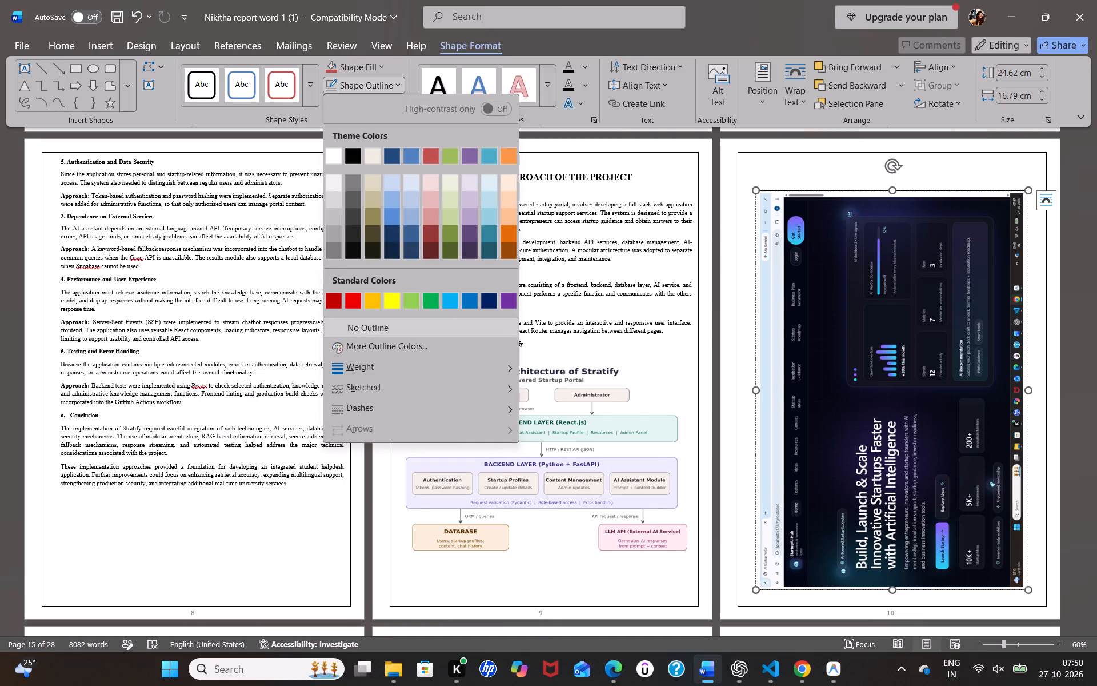
click(389, 326)
click(759, 170)
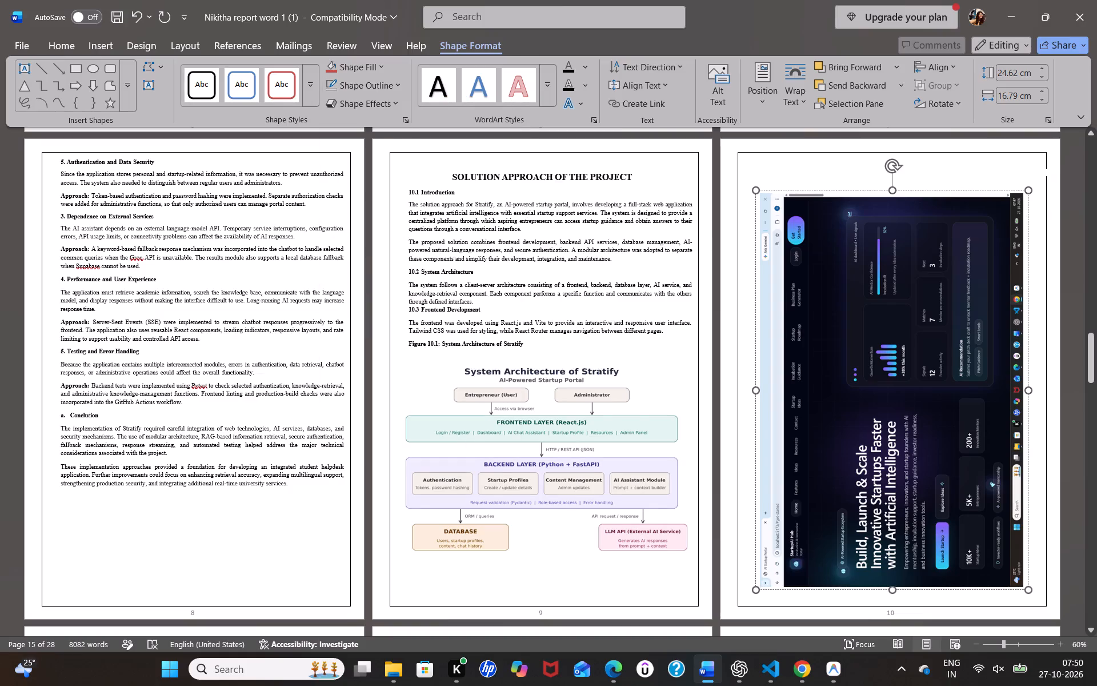
Look through the pages following the home page picture, including the login and incubator screenshots on page 11.
scroll(807, 320, down, 4)
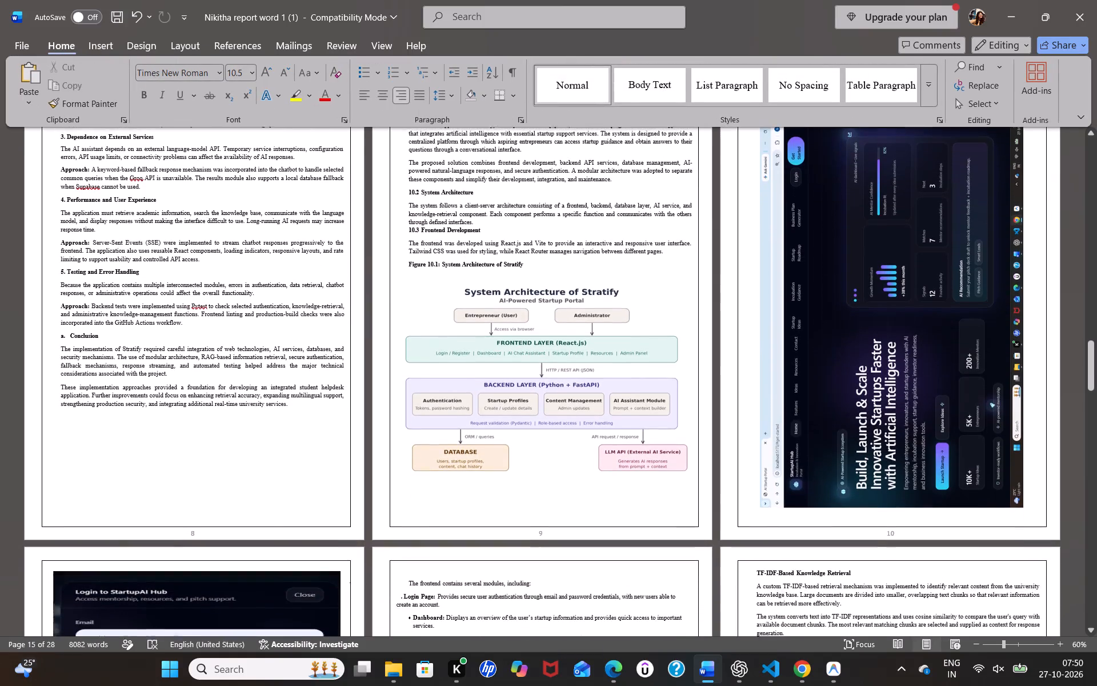
scroll(807, 318, down, 2)
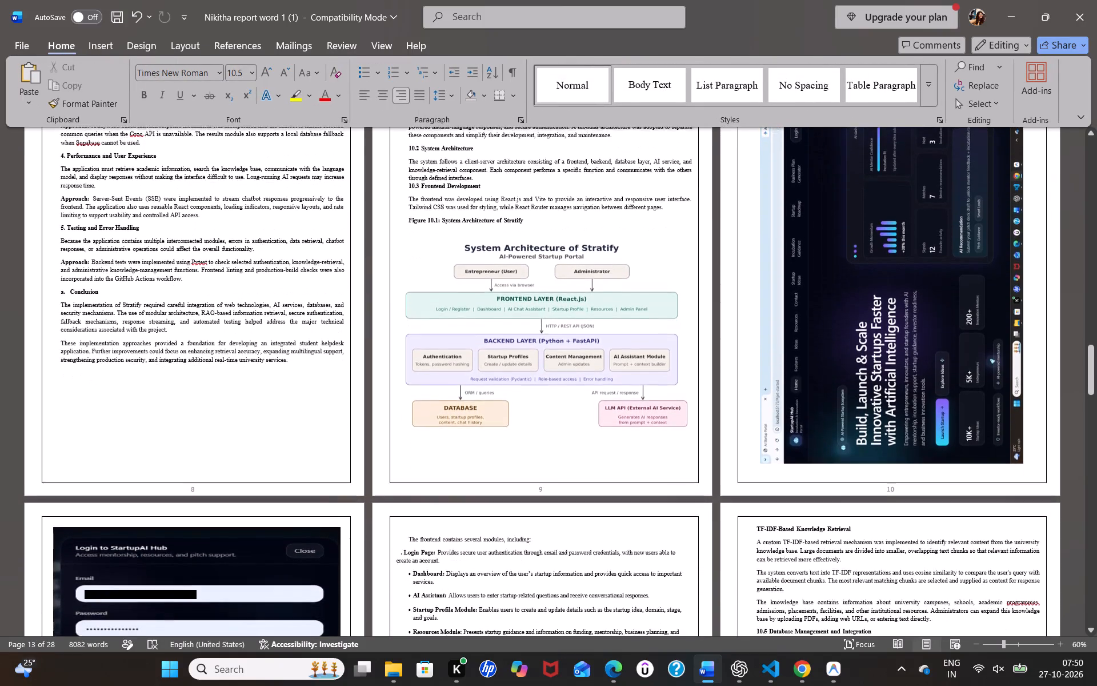
scroll(807, 318, down, 3)
scroll(807, 318, down, 20)
scroll(807, 318, down, 1)
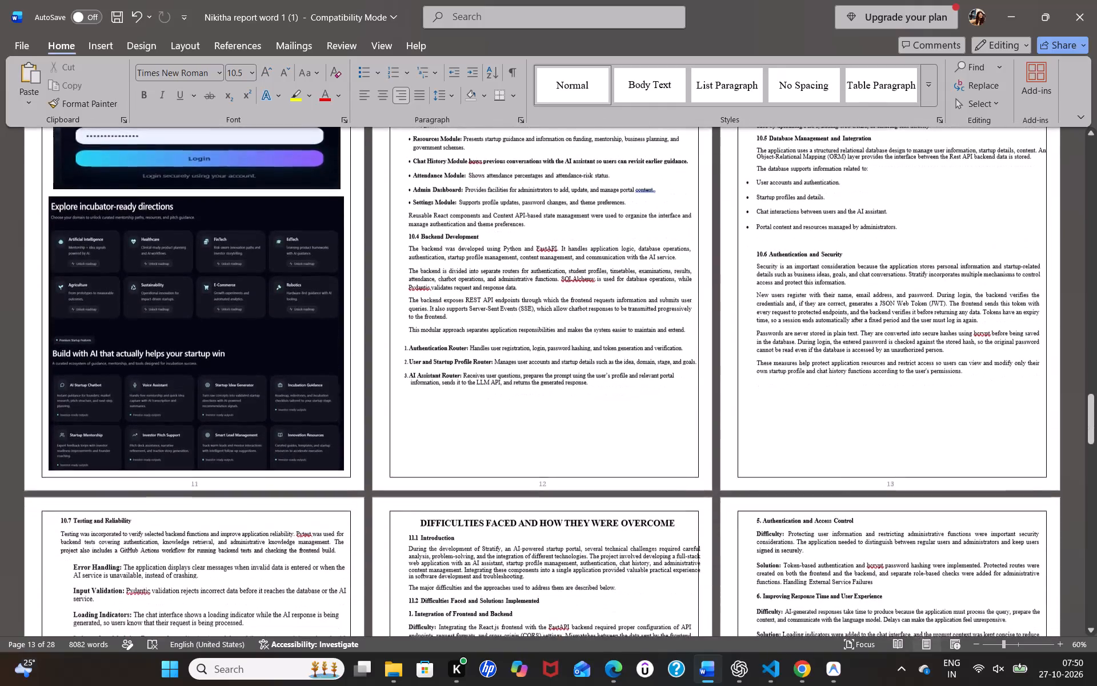
scroll(802, 313, down, 10)
scroll(802, 313, up, 20)
scroll(802, 313, up, 4)
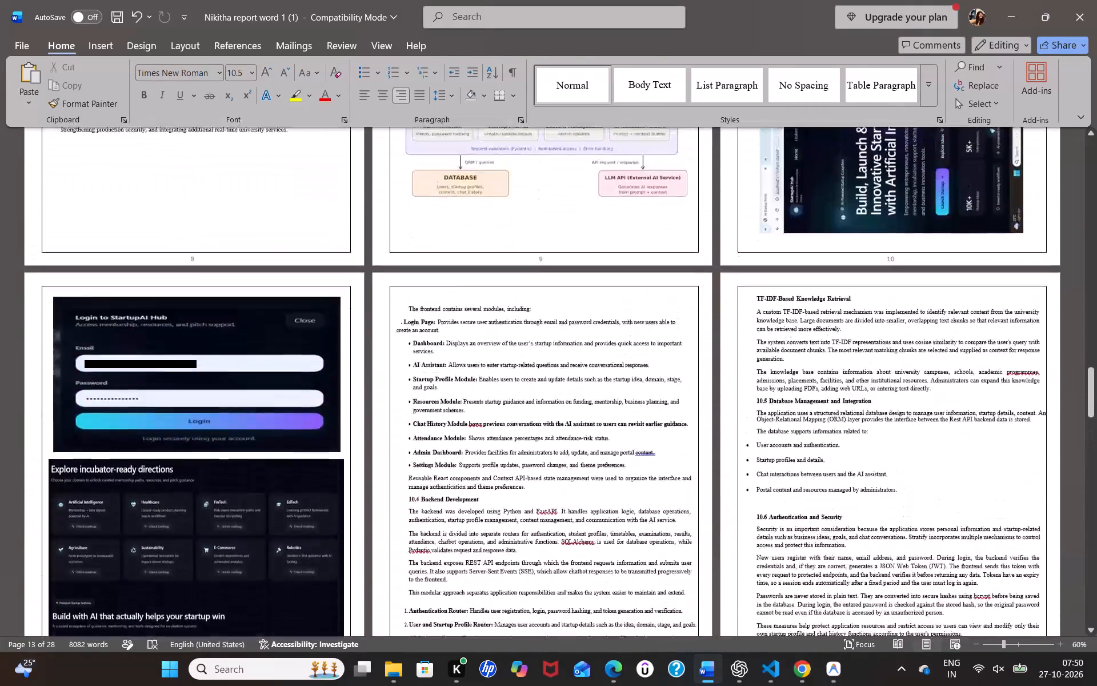
scroll(794, 318, up, 20)
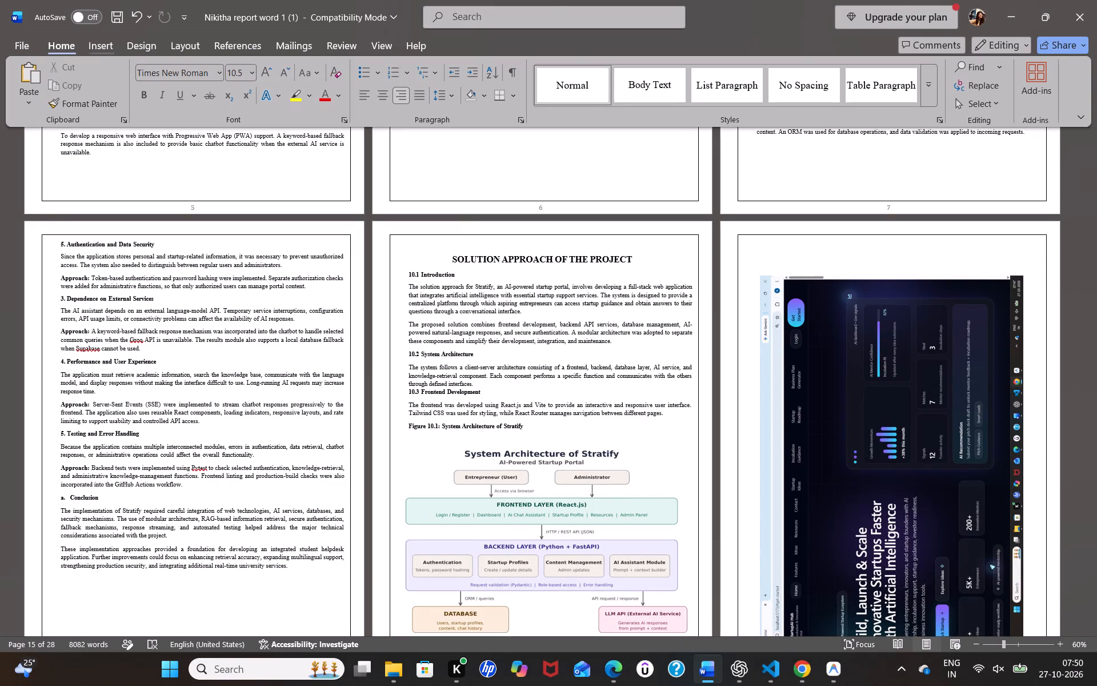
Draw a caption text box about 1.73 cm high and 13.94 cm wide above the home page picture on page 10.
click(864, 250)
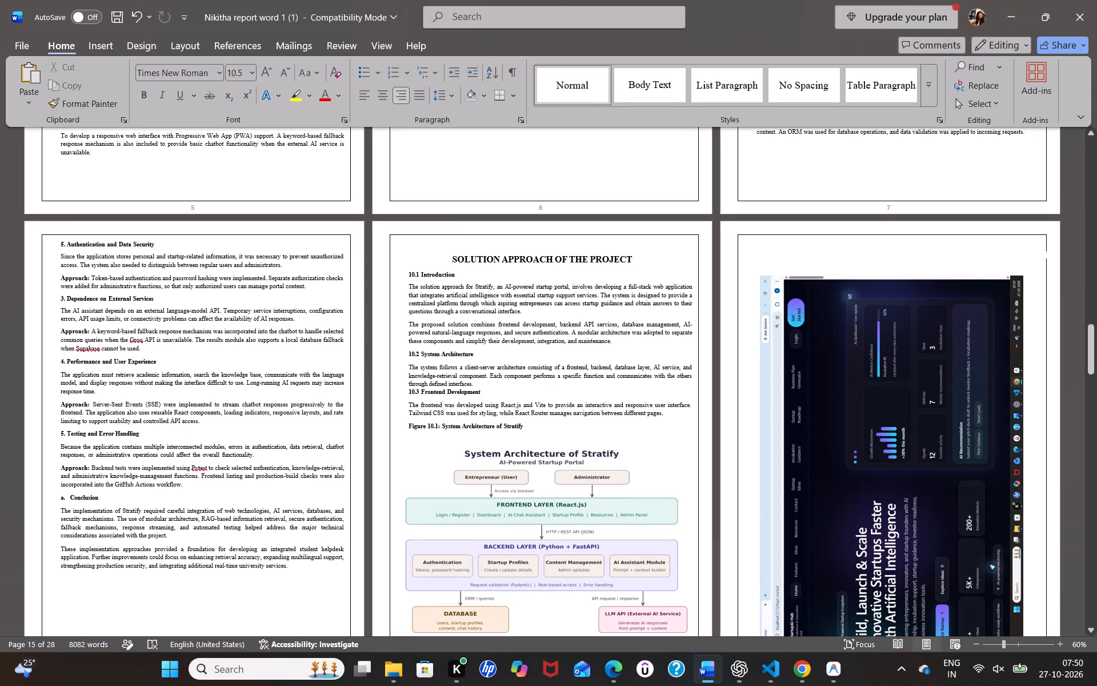
click(804, 250)
click(795, 248)
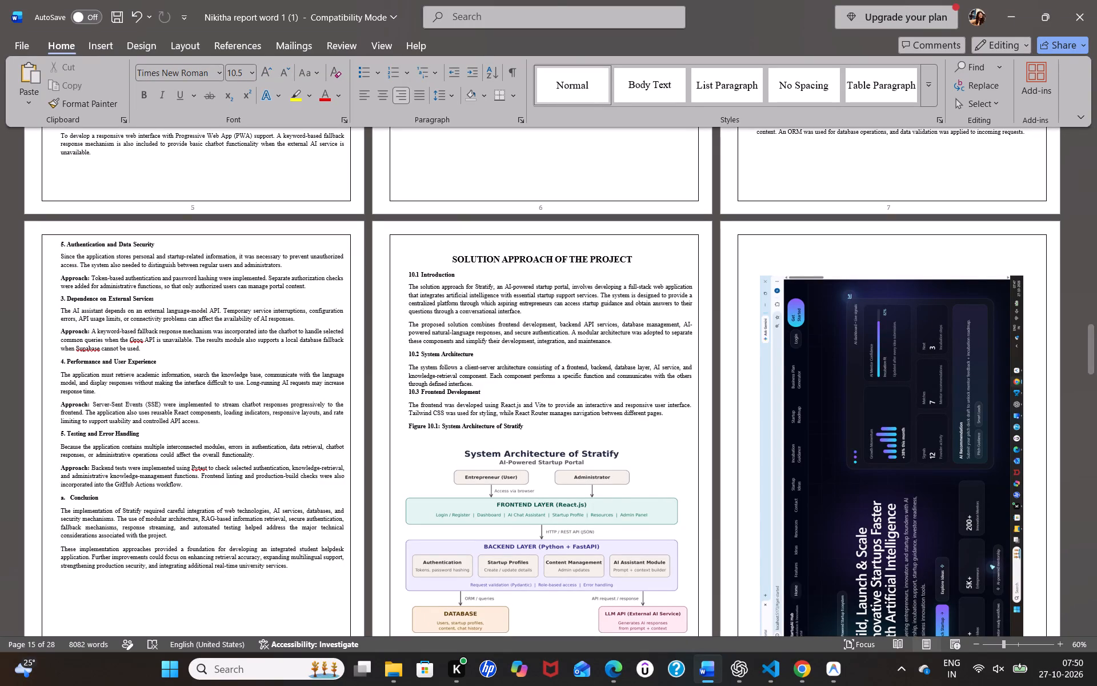
click(105, 47)
click(723, 71)
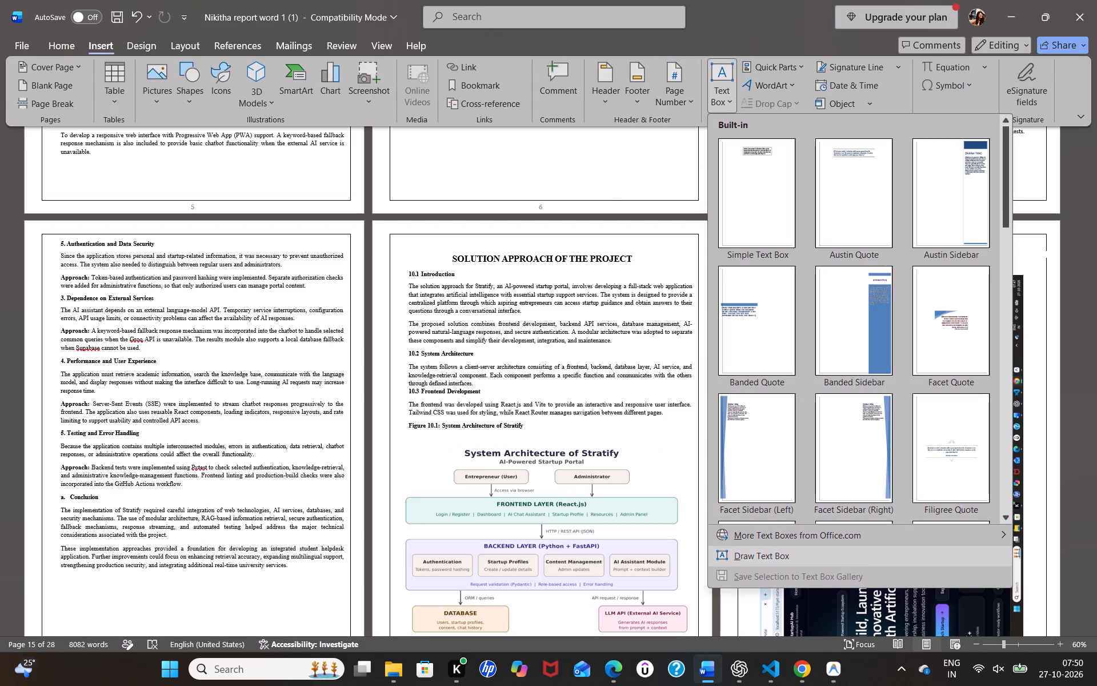
click(776, 552)
drag(773, 242, 778, 256)
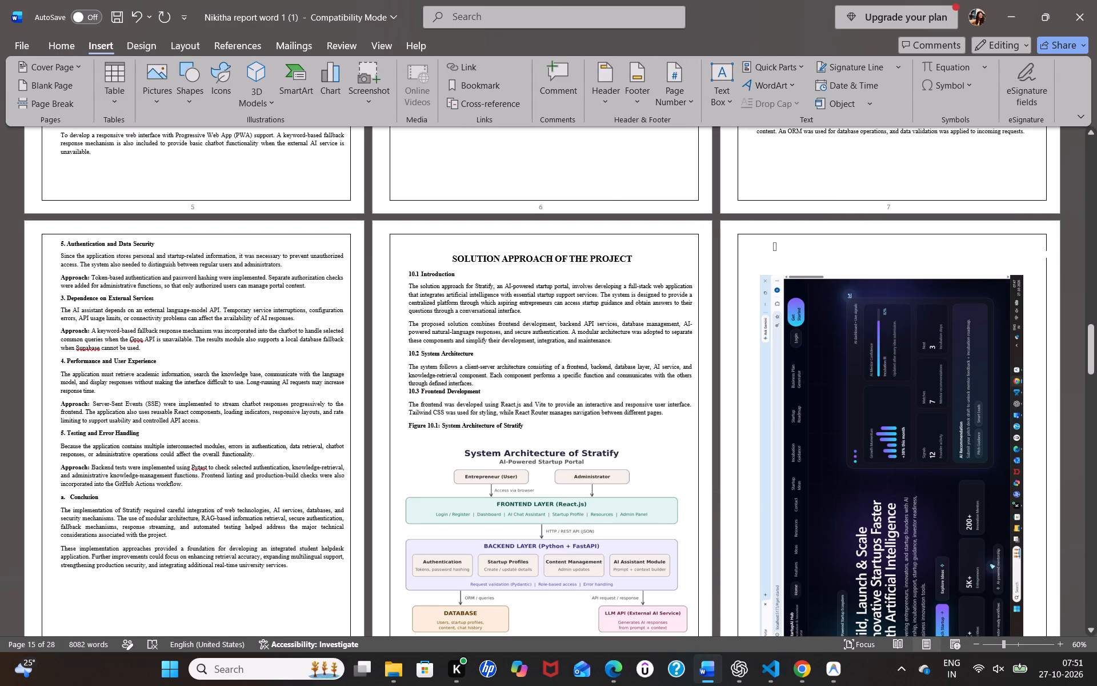
drag(778, 256, 995, 270)
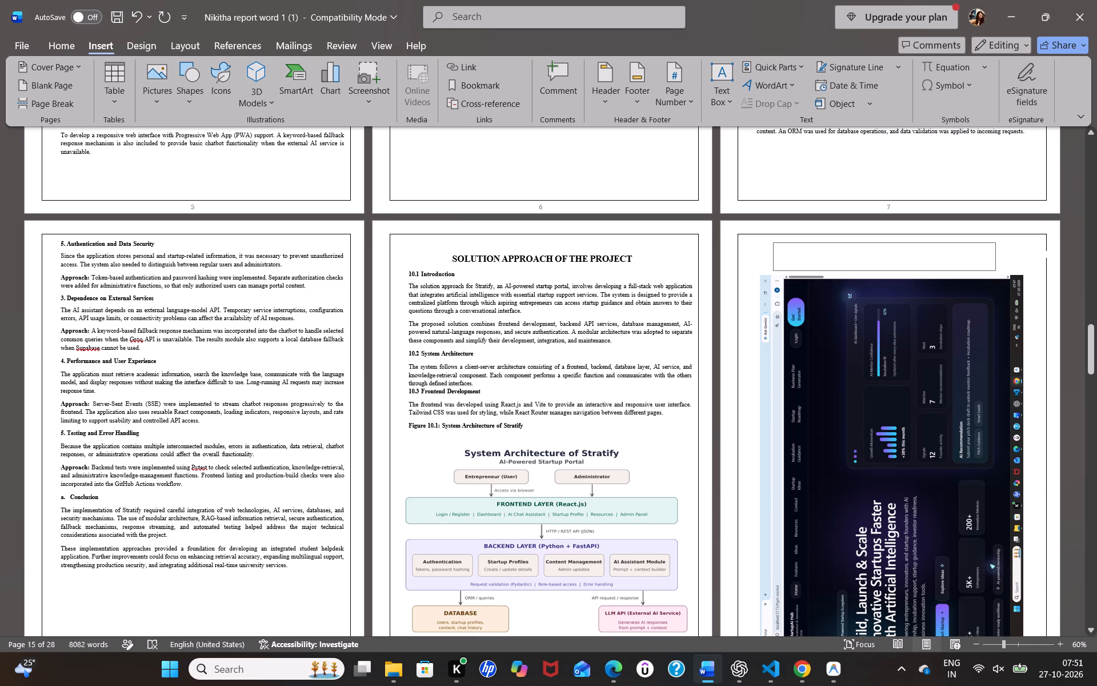
drag(995, 270, 998, 270)
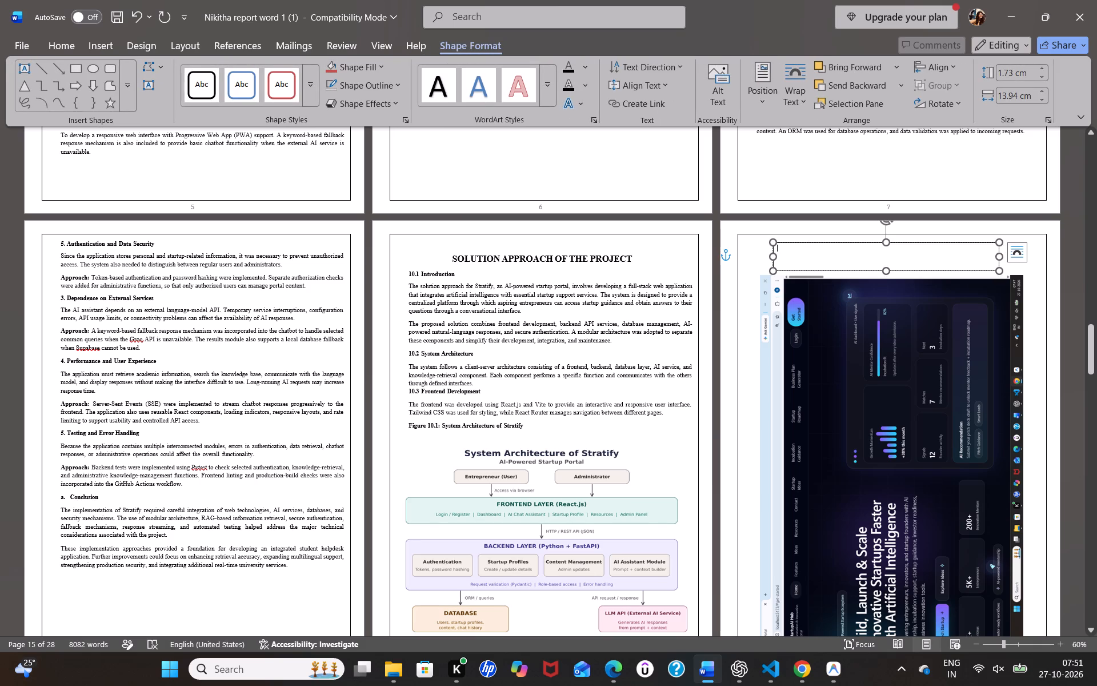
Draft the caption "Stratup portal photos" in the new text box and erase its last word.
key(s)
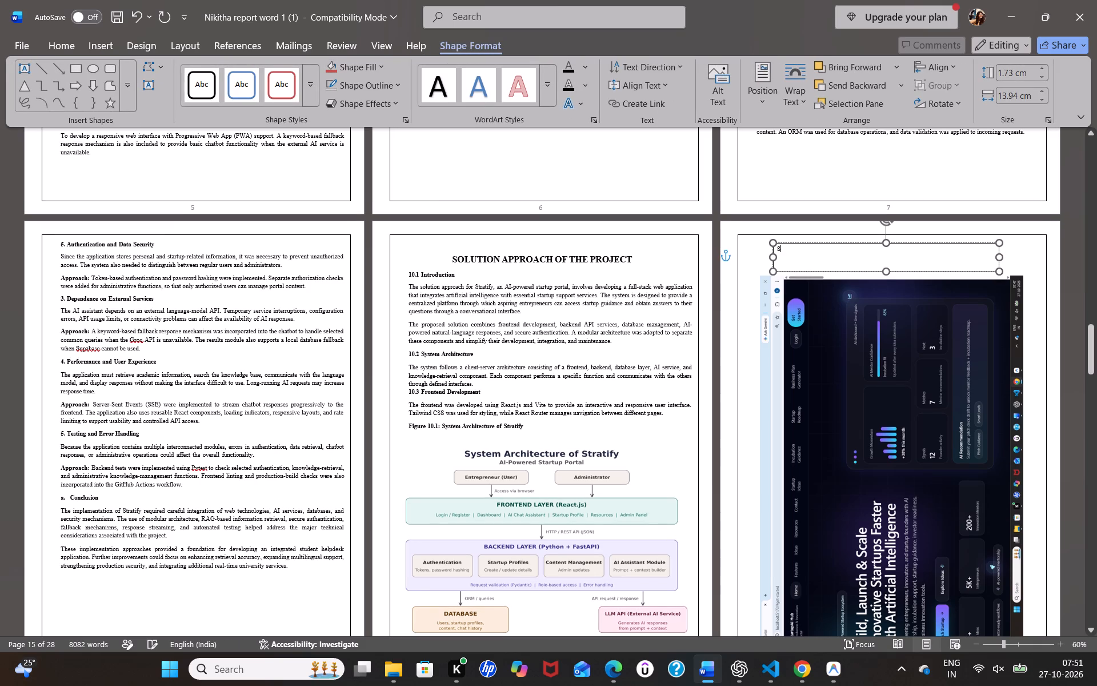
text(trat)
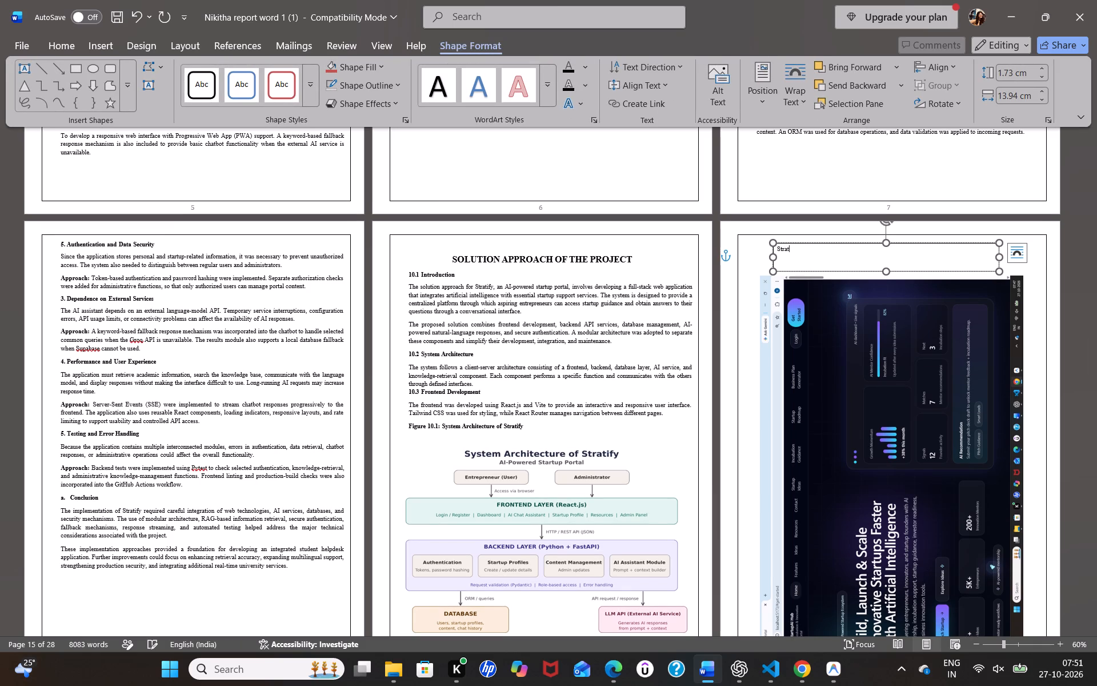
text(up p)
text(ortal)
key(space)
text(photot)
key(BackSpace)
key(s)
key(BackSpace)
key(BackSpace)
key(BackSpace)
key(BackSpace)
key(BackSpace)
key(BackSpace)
click(739, 671)
click(670, 605)
text(what title i have to give in the)
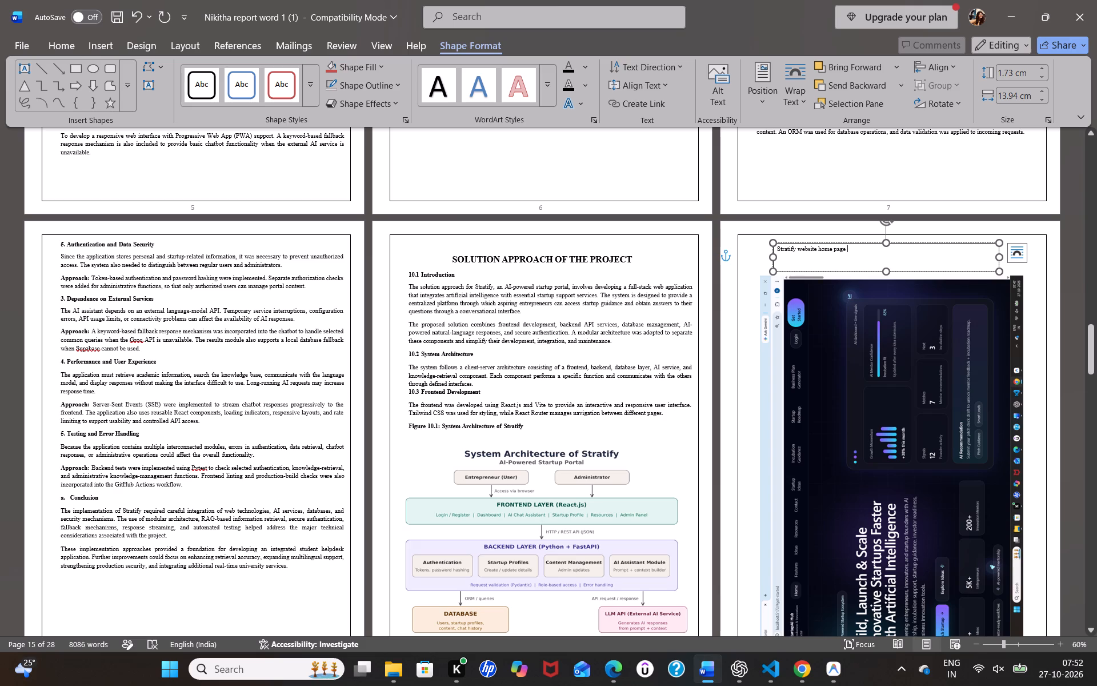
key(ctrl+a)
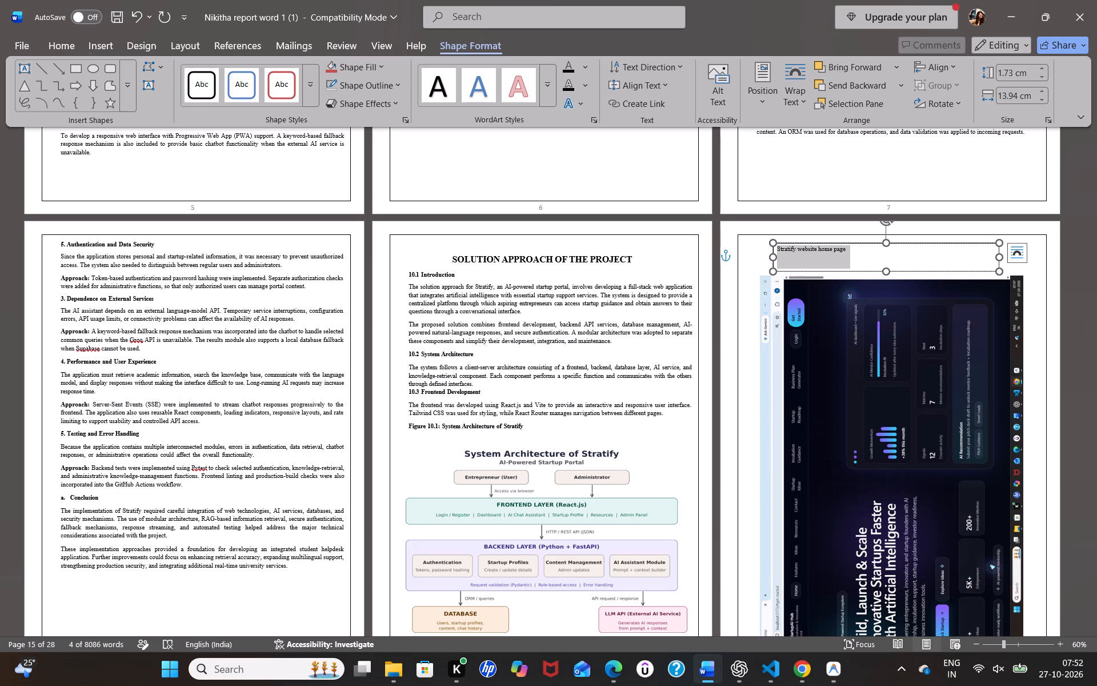
click(70, 46)
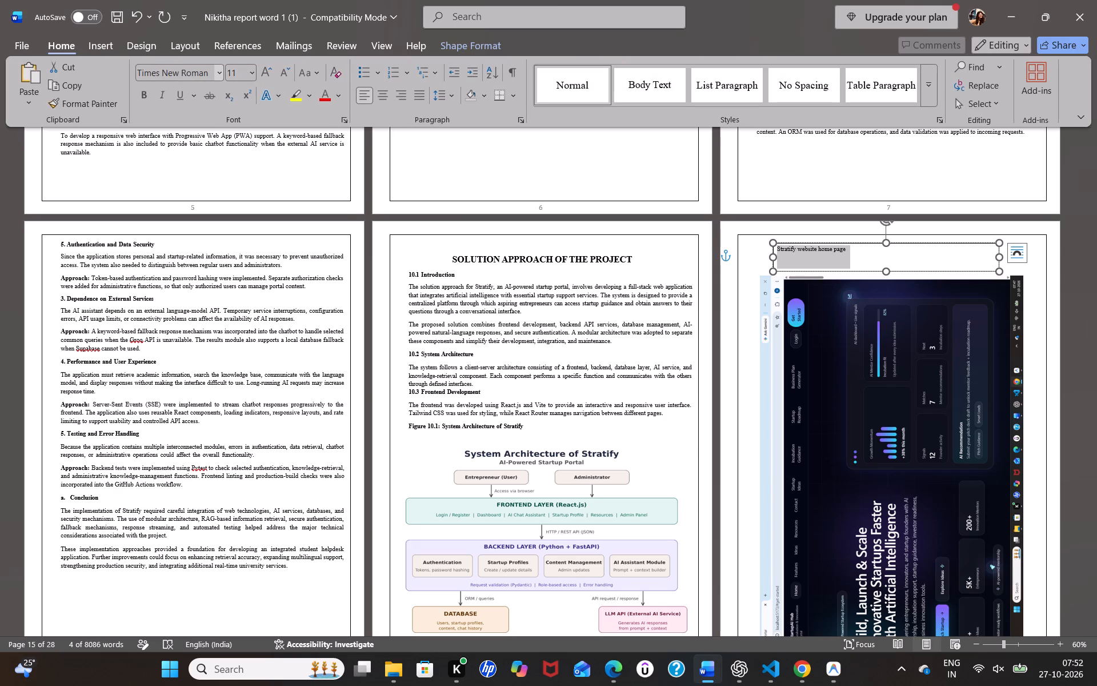
click(223, 74)
click(219, 170)
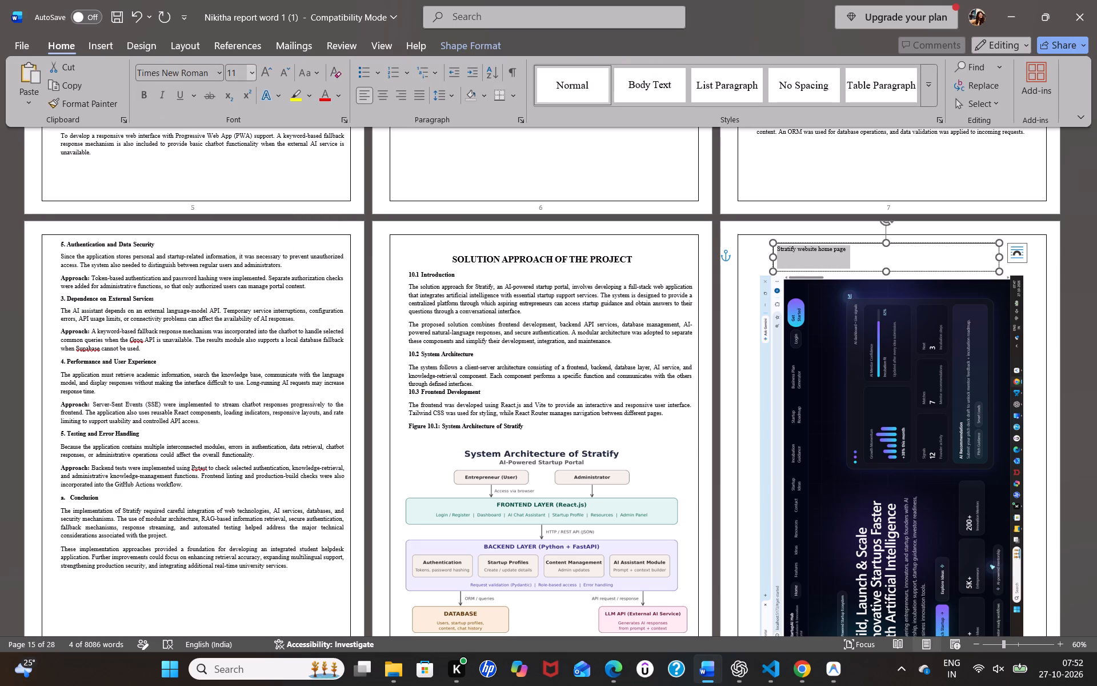
click(251, 73)
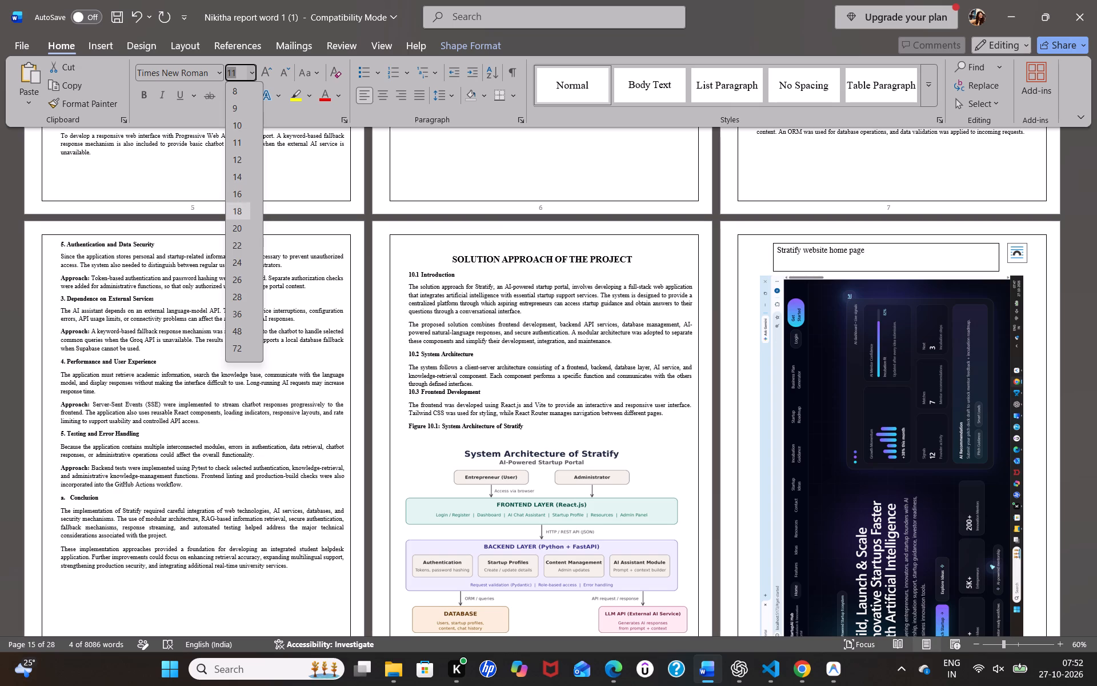
click(241, 313)
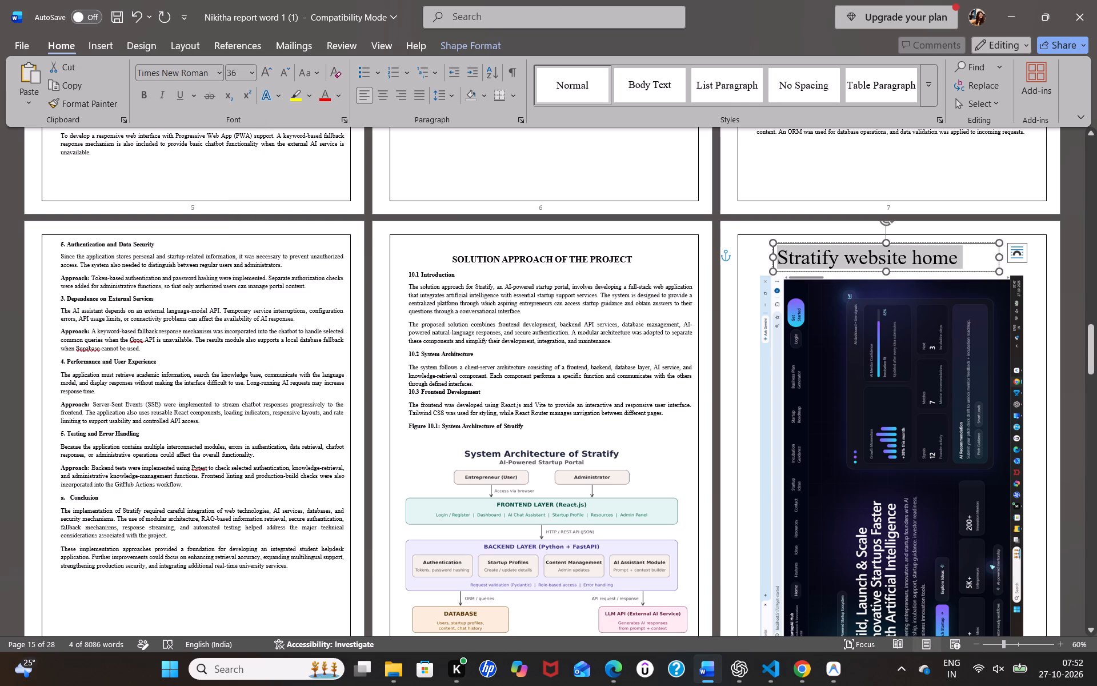
click(247, 69)
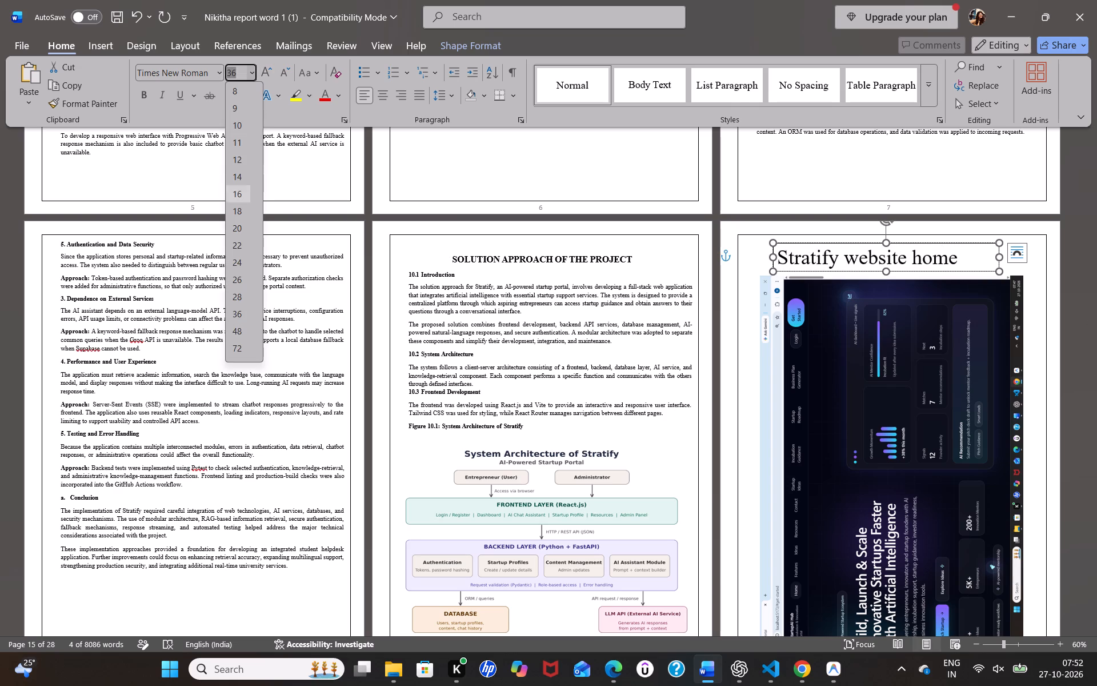
click(237, 297)
click(834, 333)
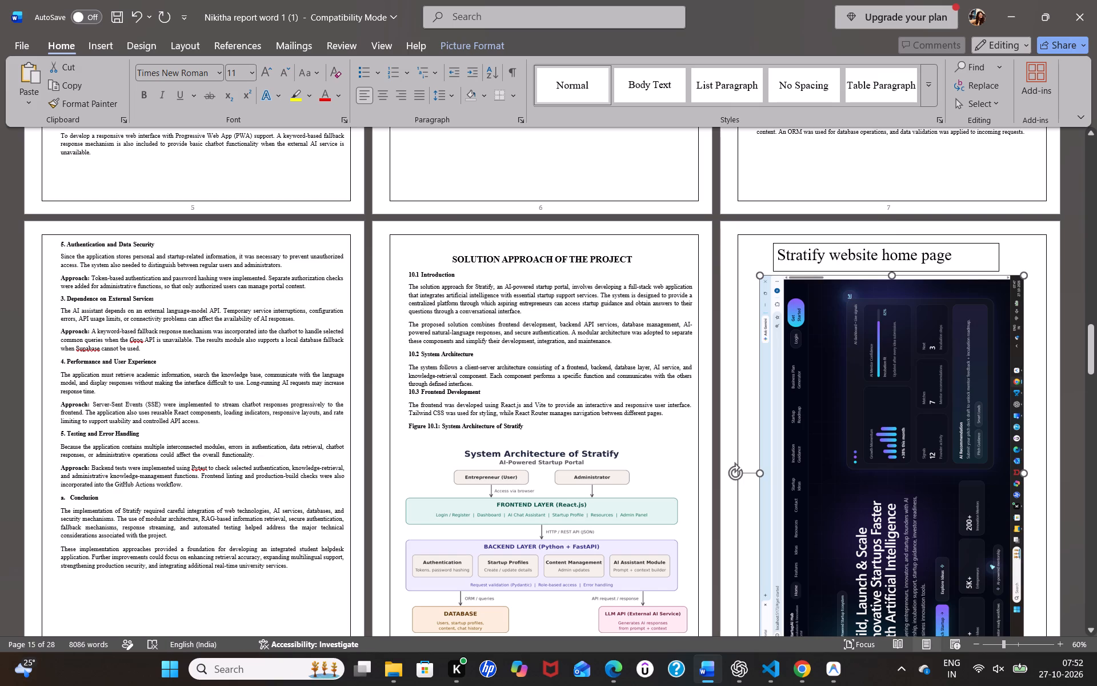
Narrow the caption text box to about 12.28 cm wide from its left edge so the caption sits centred over the picture.
click(803, 253)
click(968, 258)
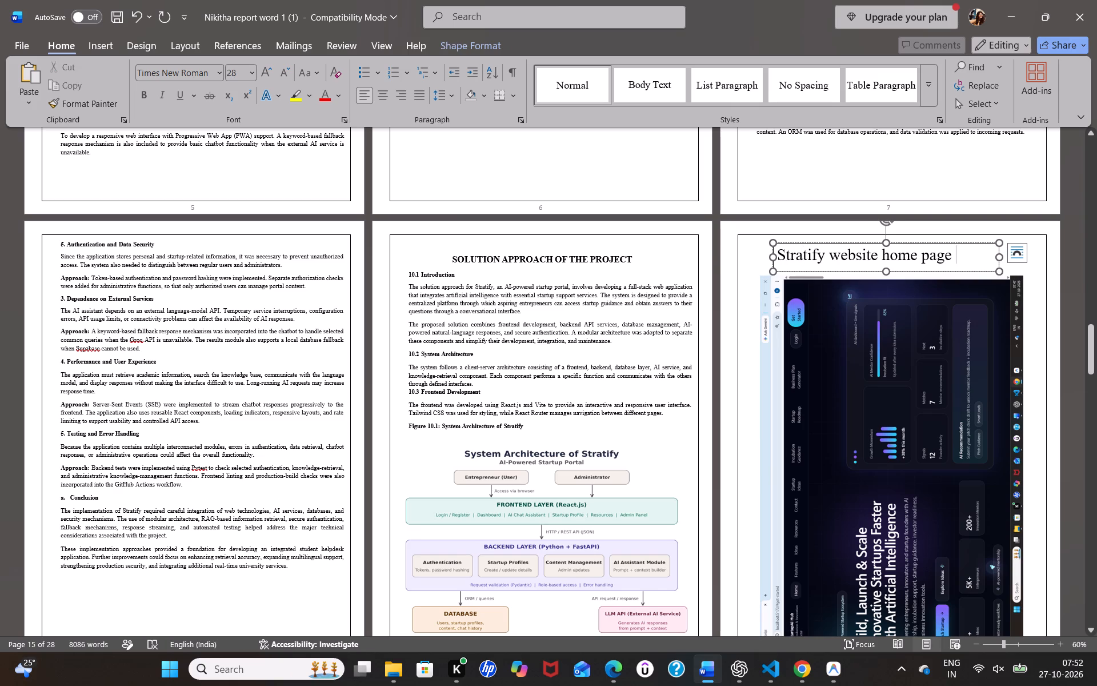
drag(773, 256, 805, 252)
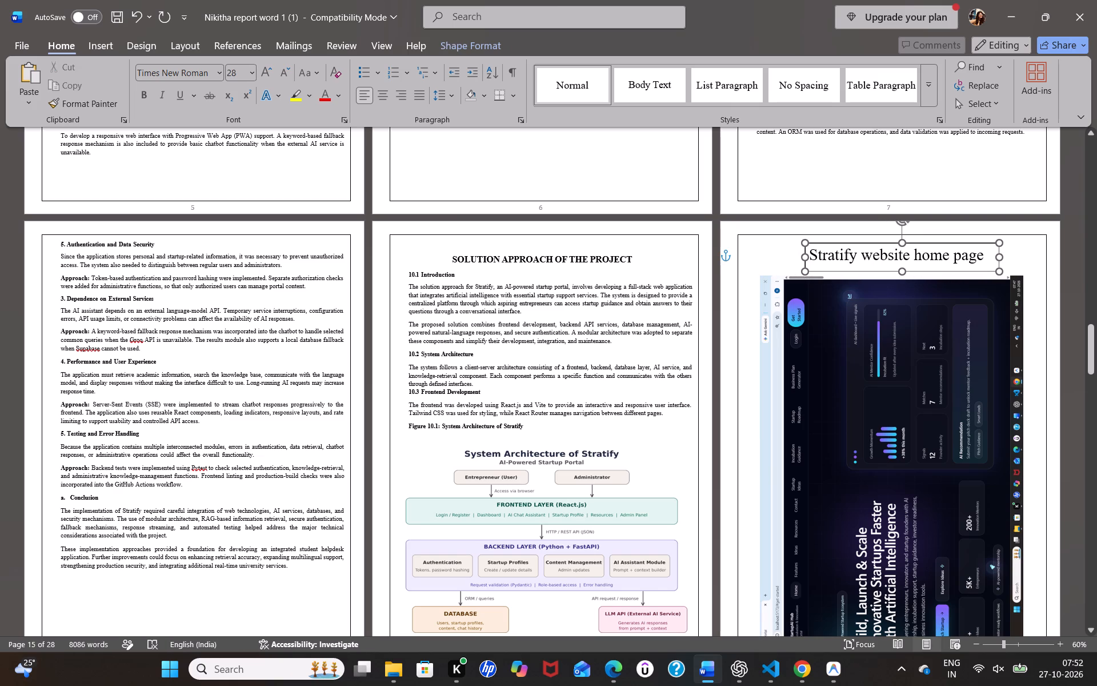
drag(805, 252, 800, 253)
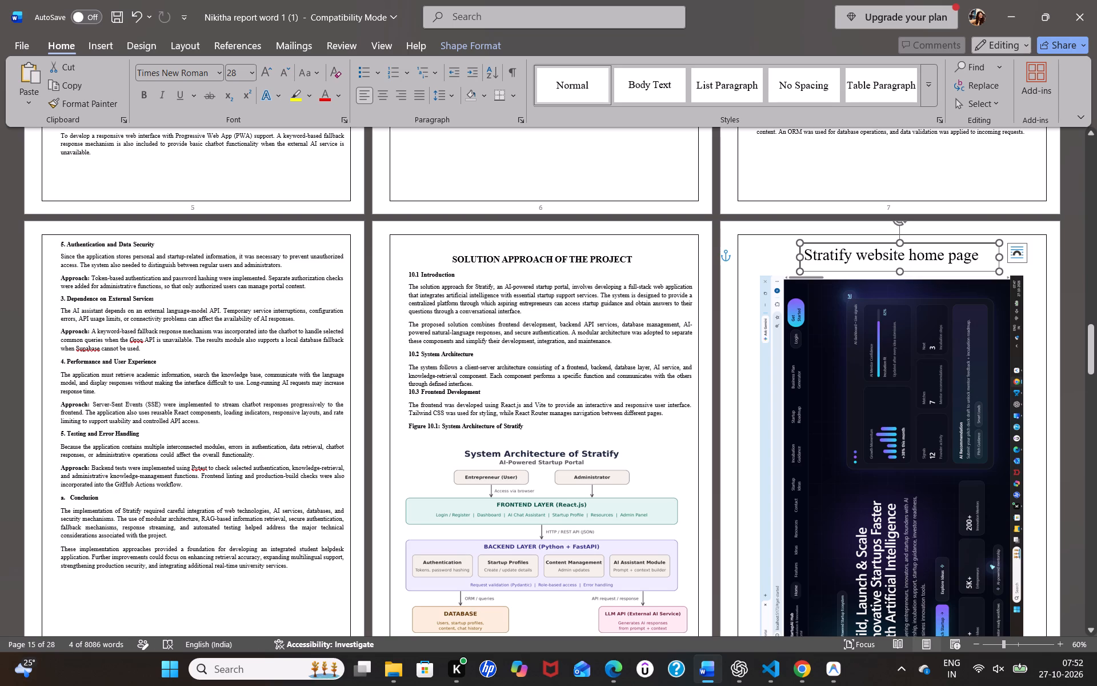
Remove the outline from the caption text box above the home page picture.
click(481, 35)
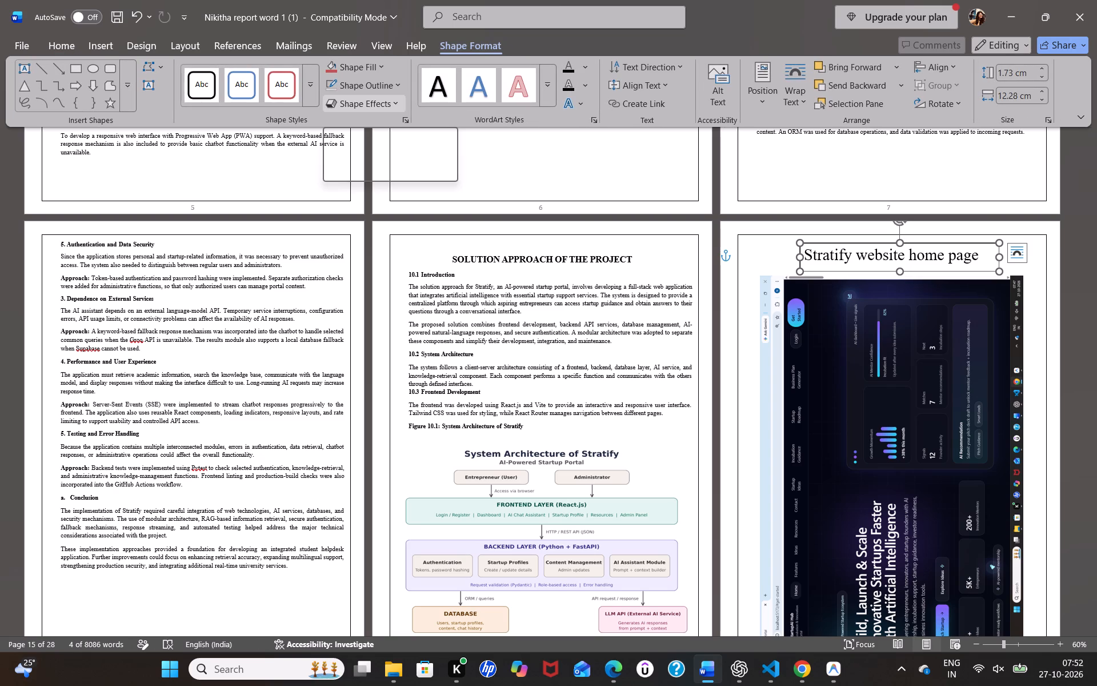
click(369, 87)
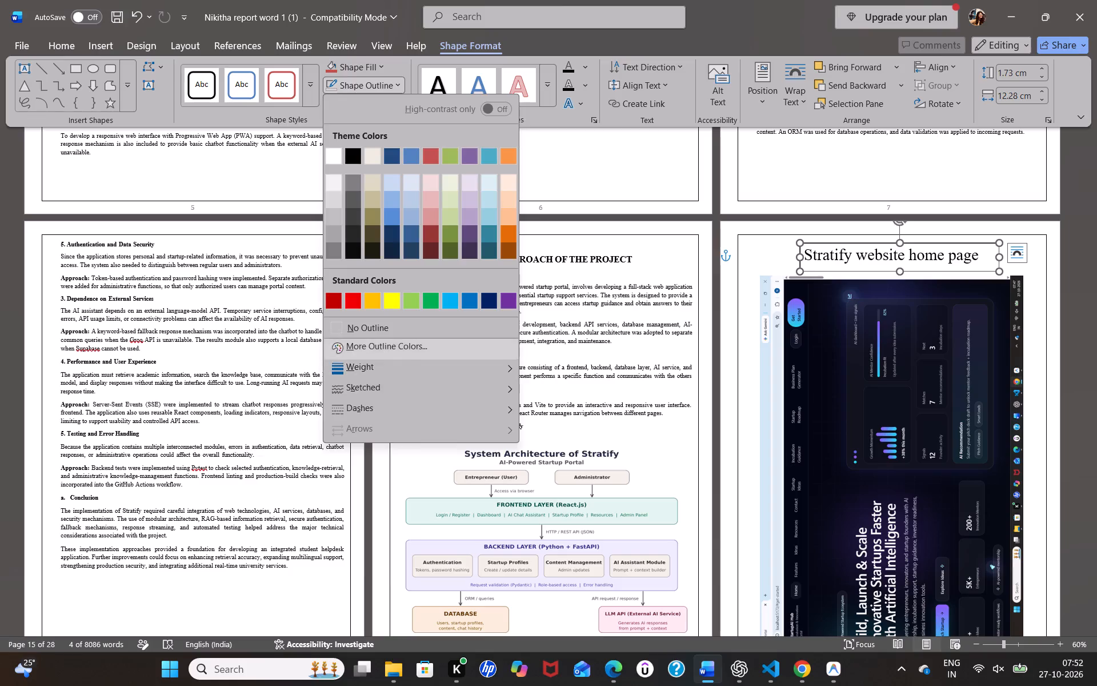
click(369, 324)
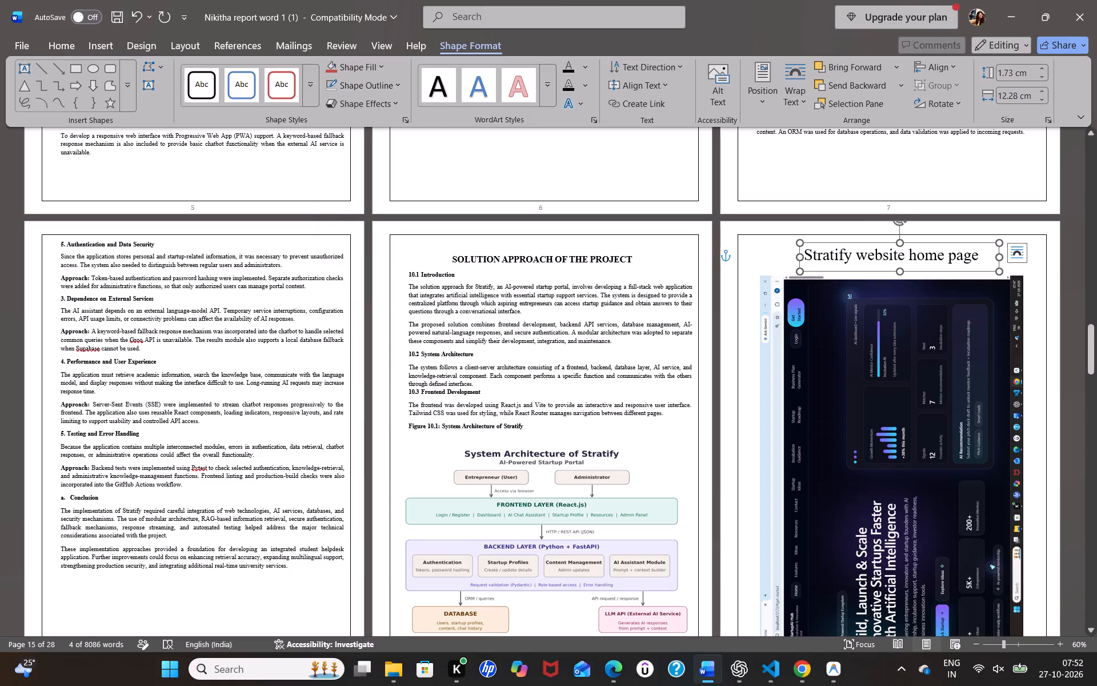
click(718, 424)
Review the captioned home page picture, the screenshots on page 11 and the surrounding report pages for layout.
scroll(589, 349, down, 4)
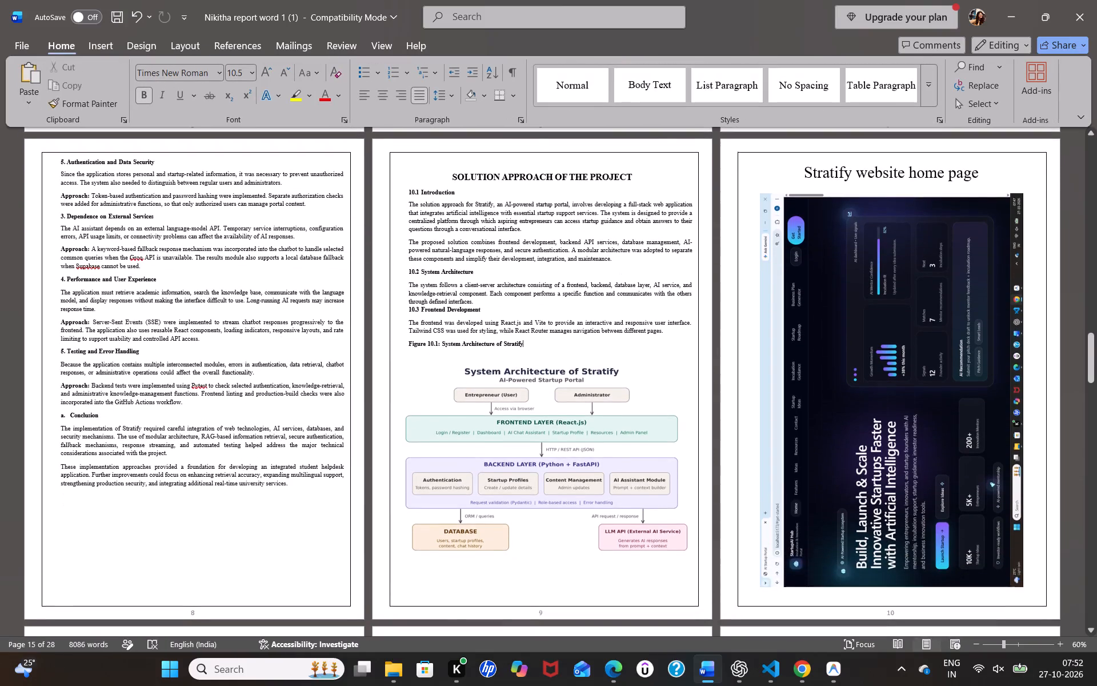
scroll(595, 350, down, 12)
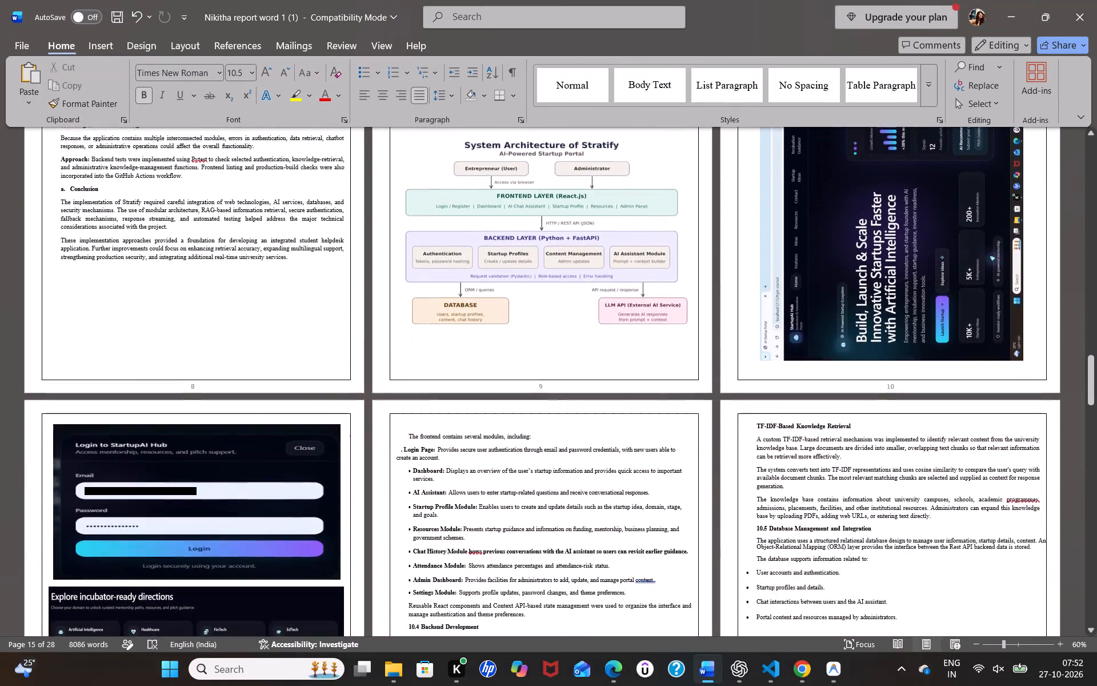
scroll(595, 352, down, 1)
scroll(146, 395, down, 5)
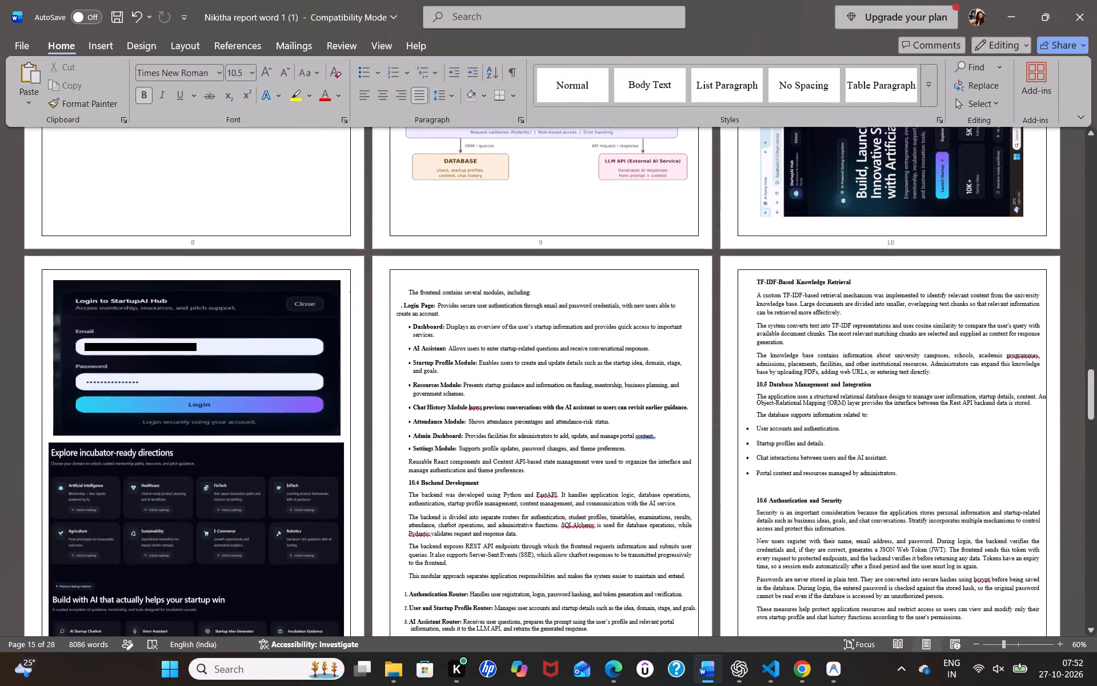
scroll(149, 396, down, 6)
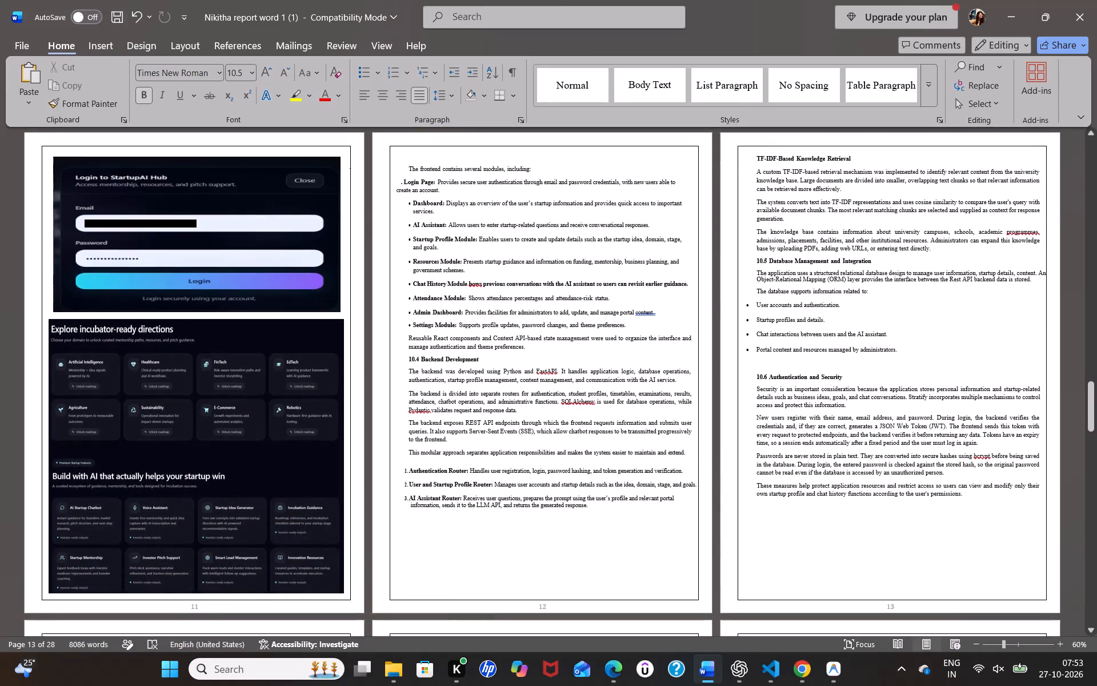
scroll(156, 397, up, 8)
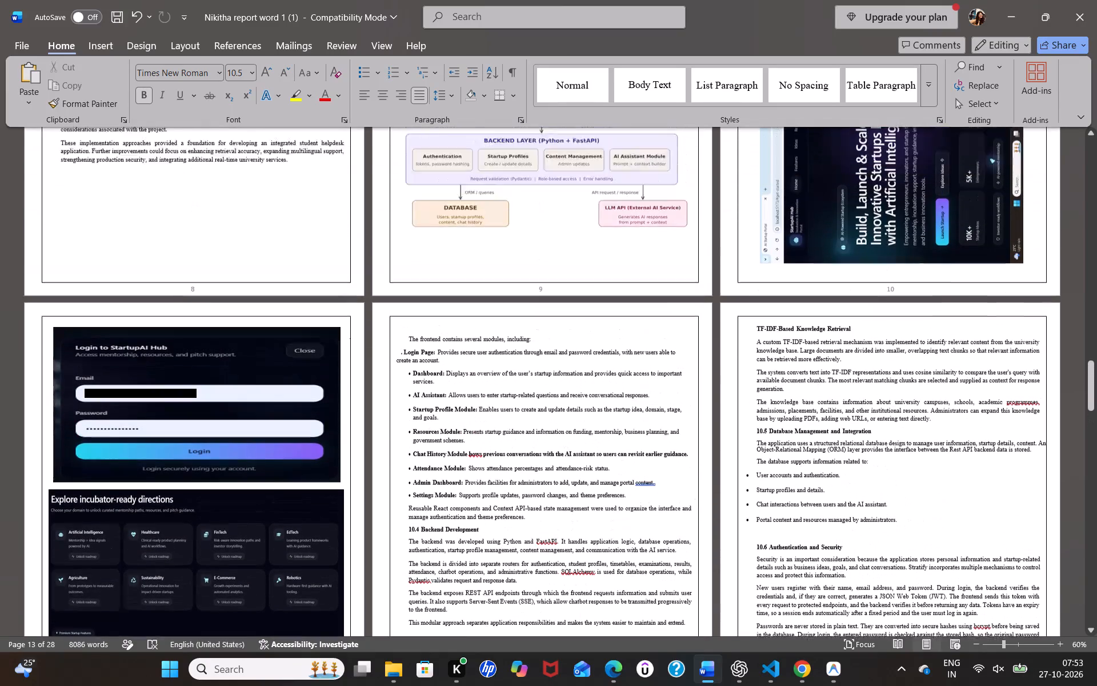
scroll(153, 396, up, 15)
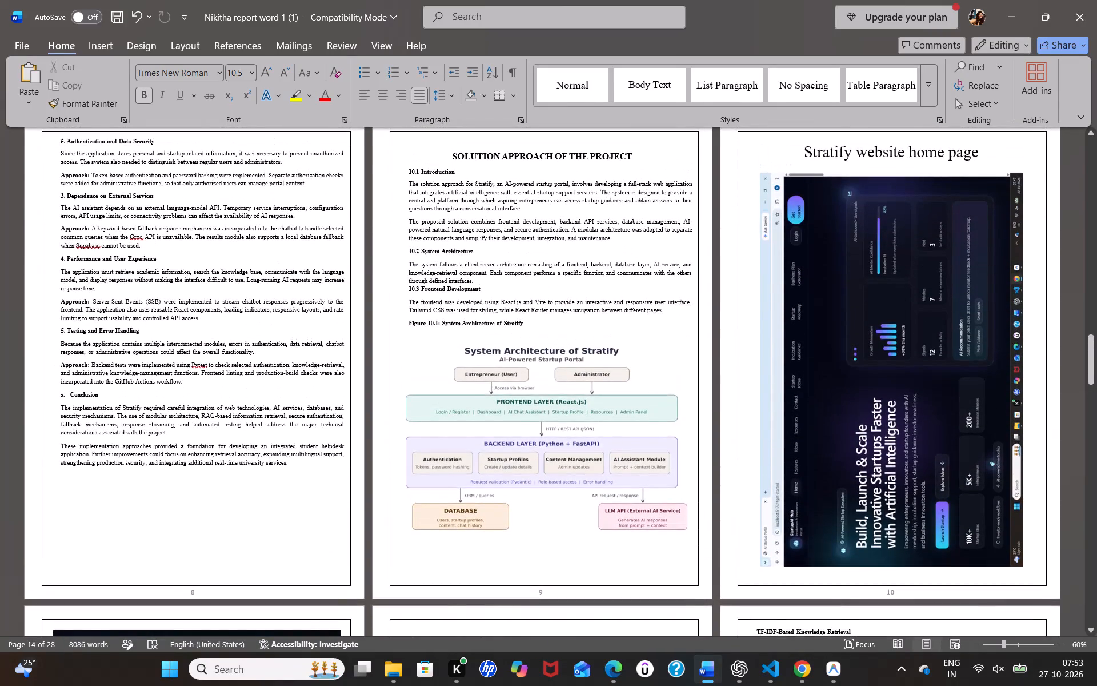
scroll(165, 395, down, 5)
scroll(170, 394, down, 20)
scroll(170, 394, down, 3)
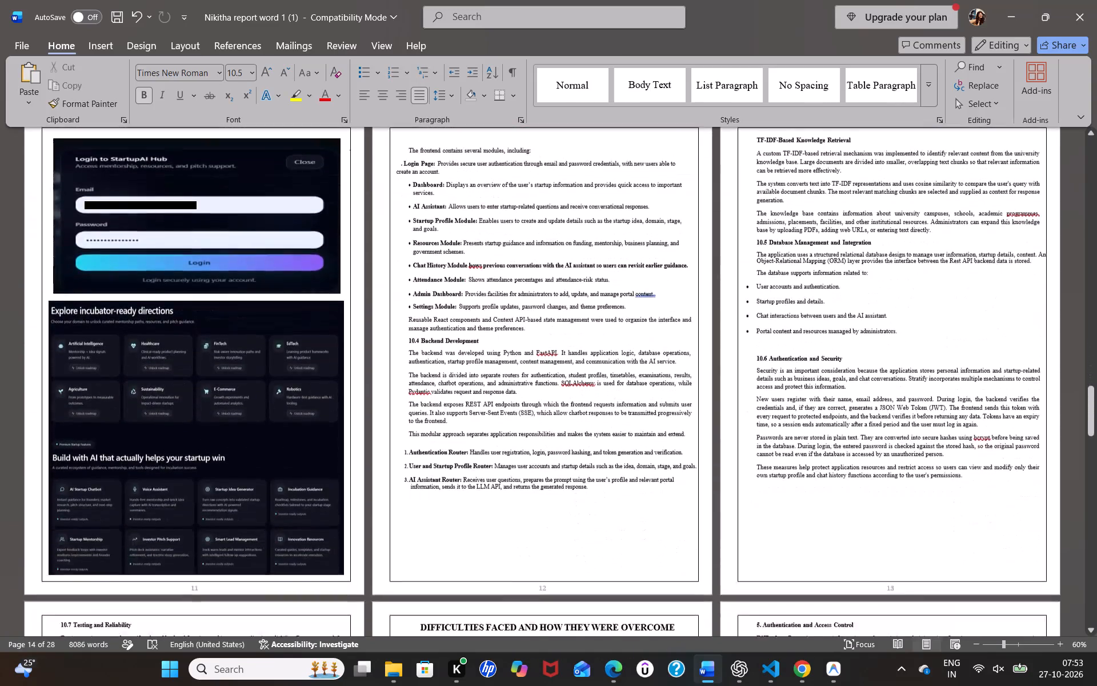
scroll(187, 396, down, 13)
scroll(202, 391, up, 8)
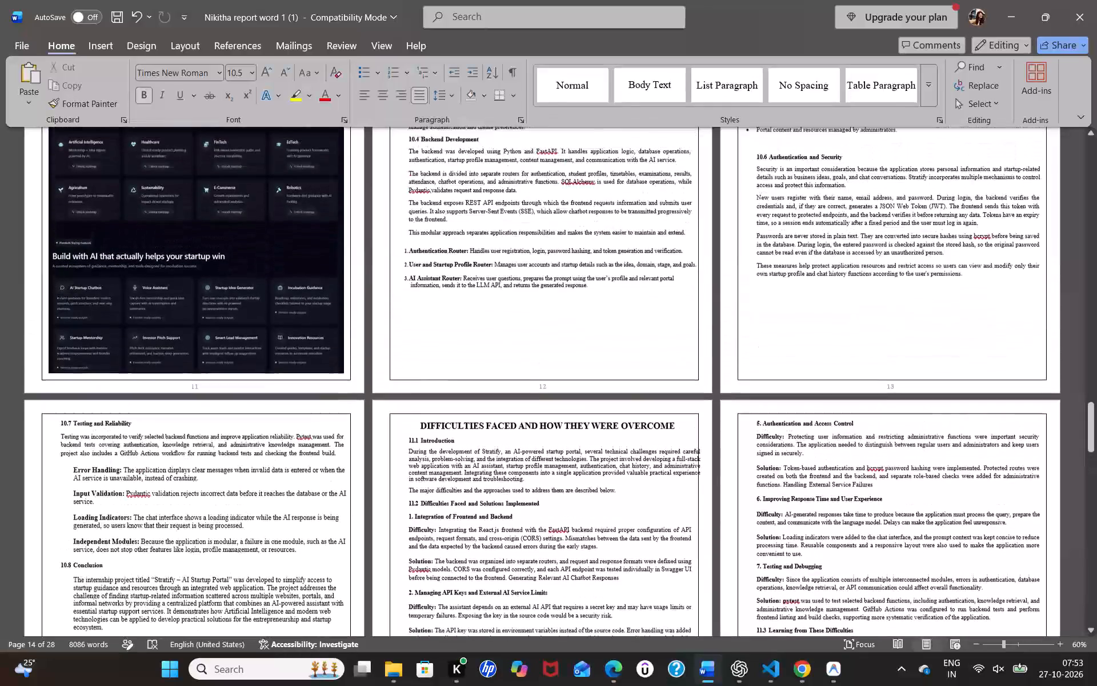
scroll(202, 391, up, 7)
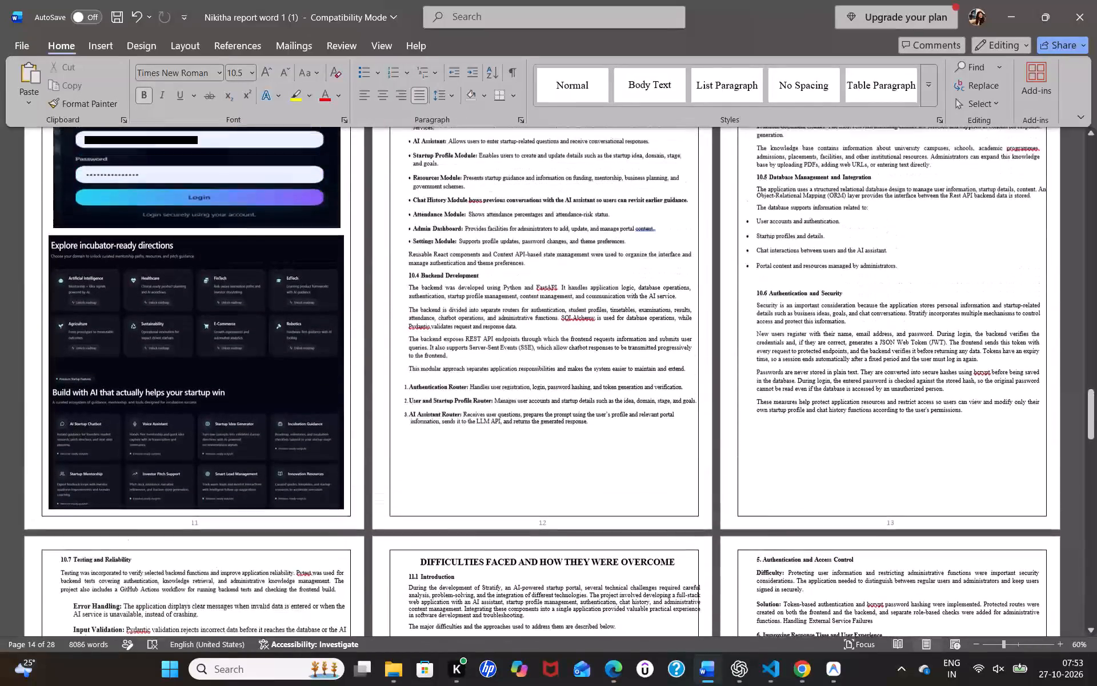
scroll(202, 391, up, 14)
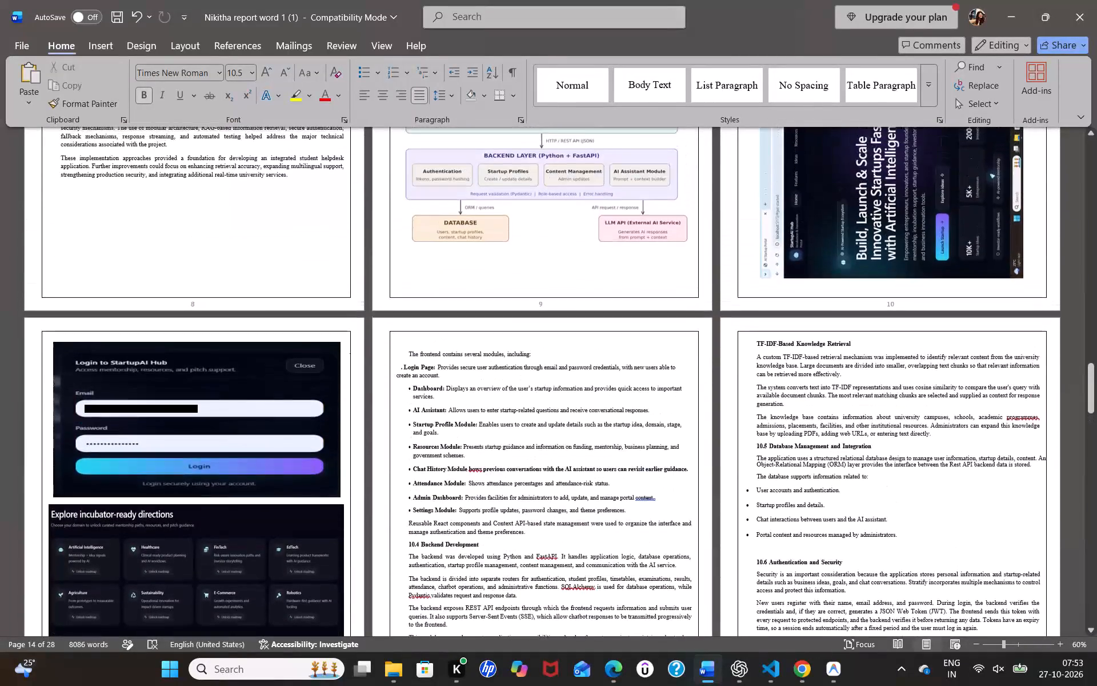
scroll(202, 391, up, 17)
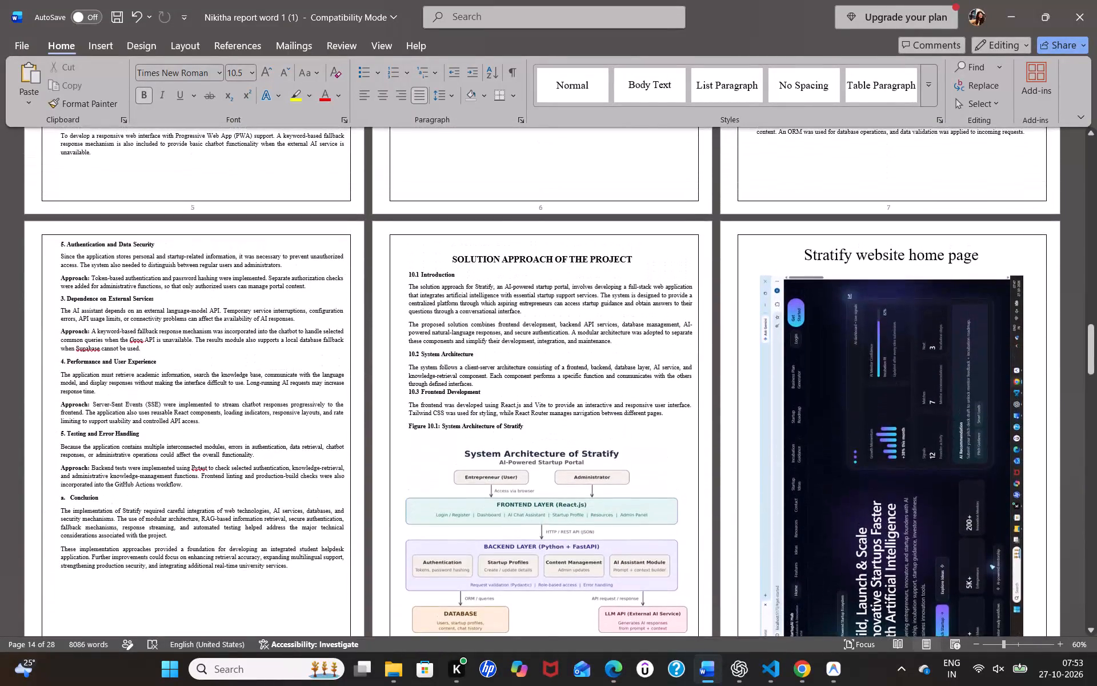
Examine the report's earlier chapters and the chapter page numbers in the CONTENT table, then return to the page 11 screenshots.
scroll(202, 391, up, 19)
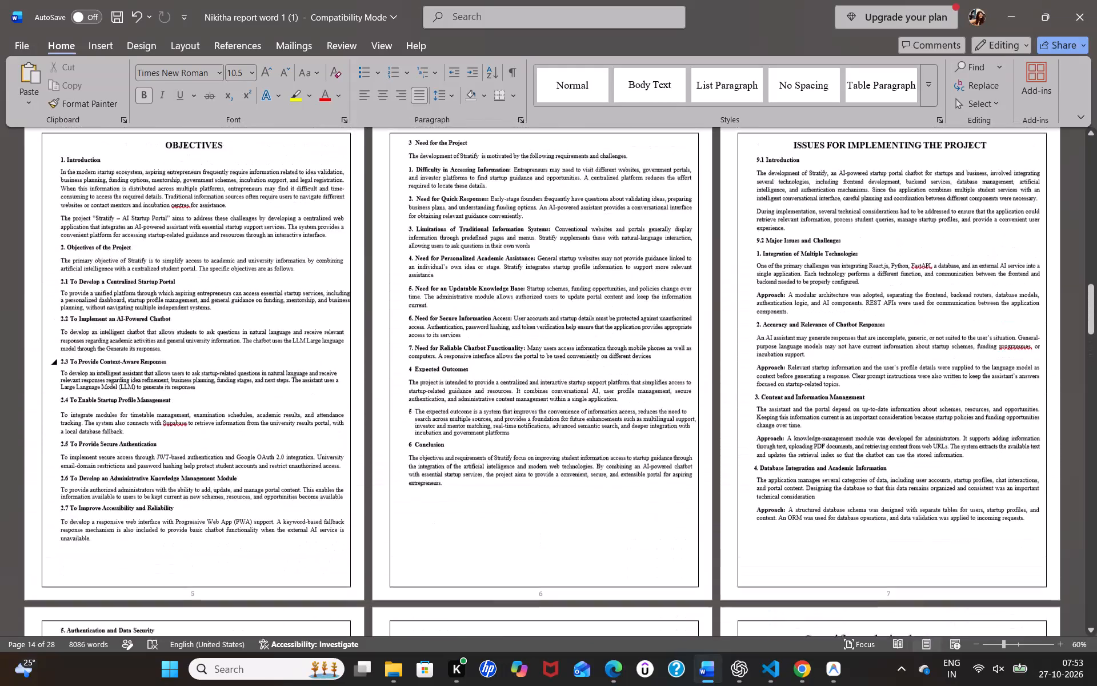
scroll(200, 390, up, 13)
scroll(200, 390, up, 20)
scroll(200, 390, up, 3)
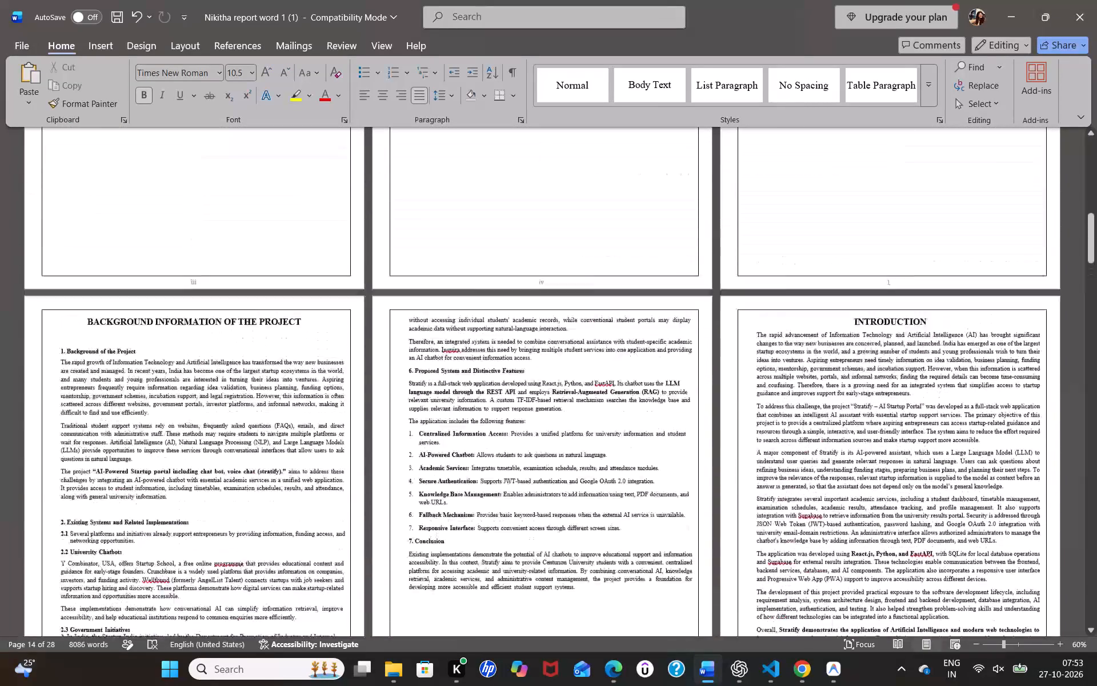
scroll(200, 390, up, 18)
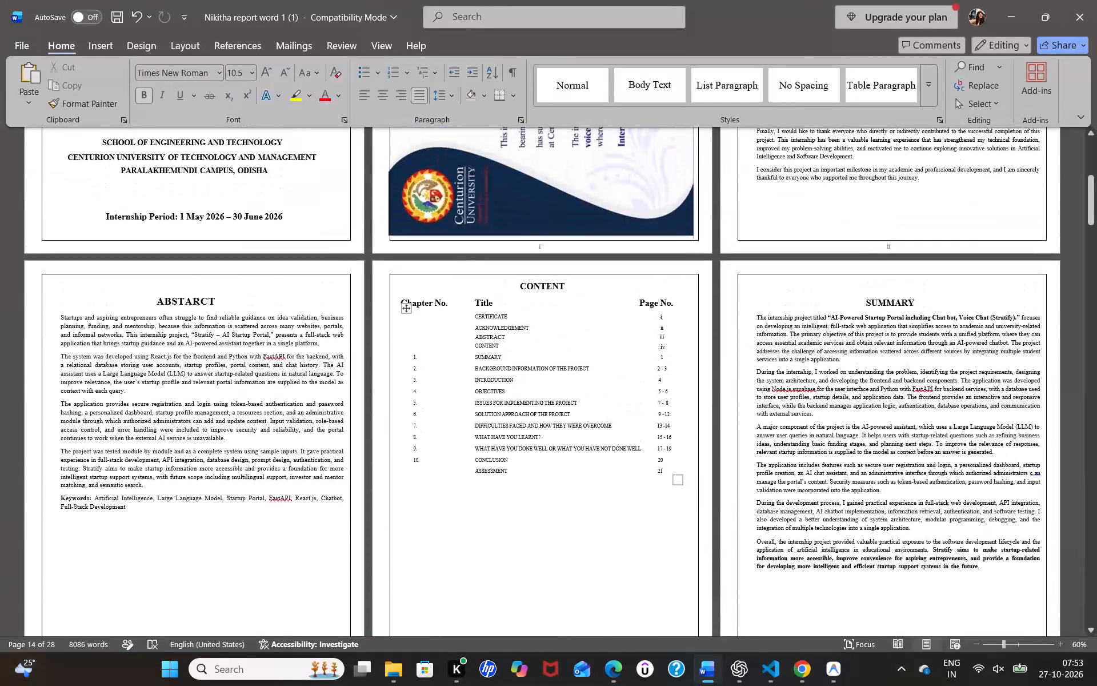
scroll(596, 367, down, 2)
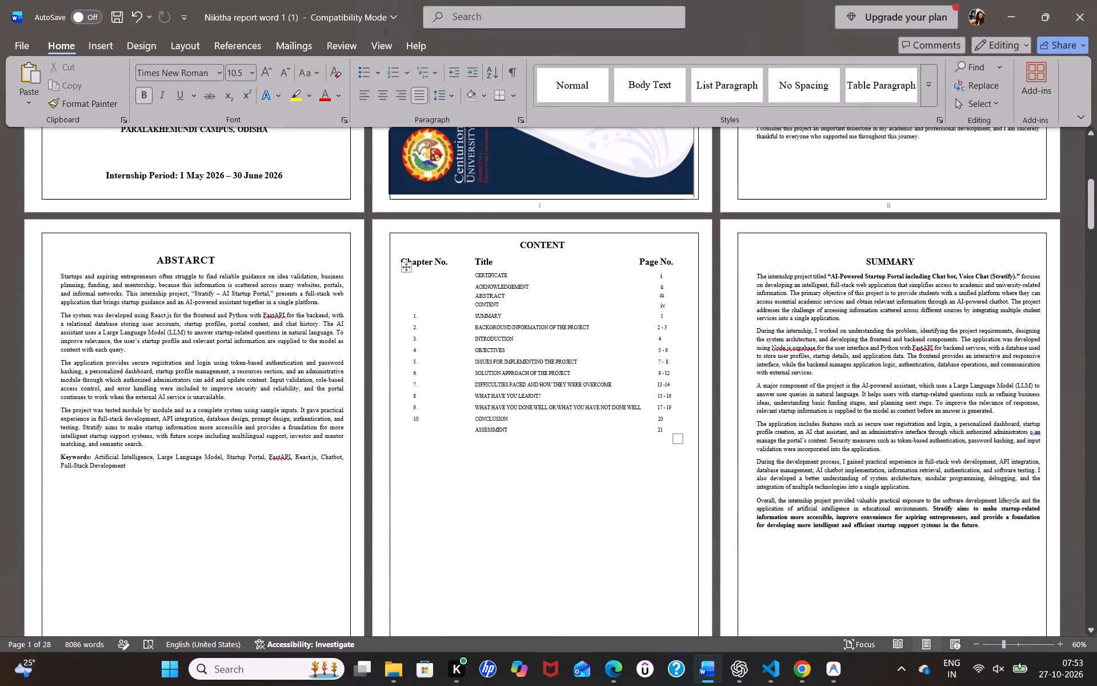
scroll(530, 341, down, 2)
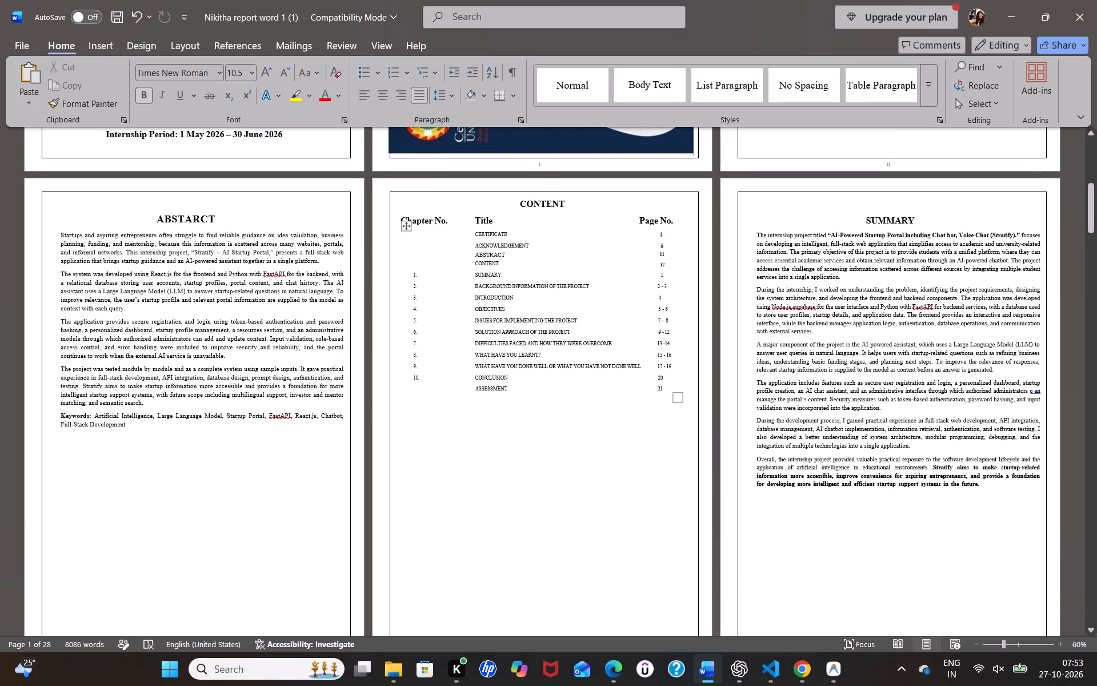
scroll(555, 342, down, 2)
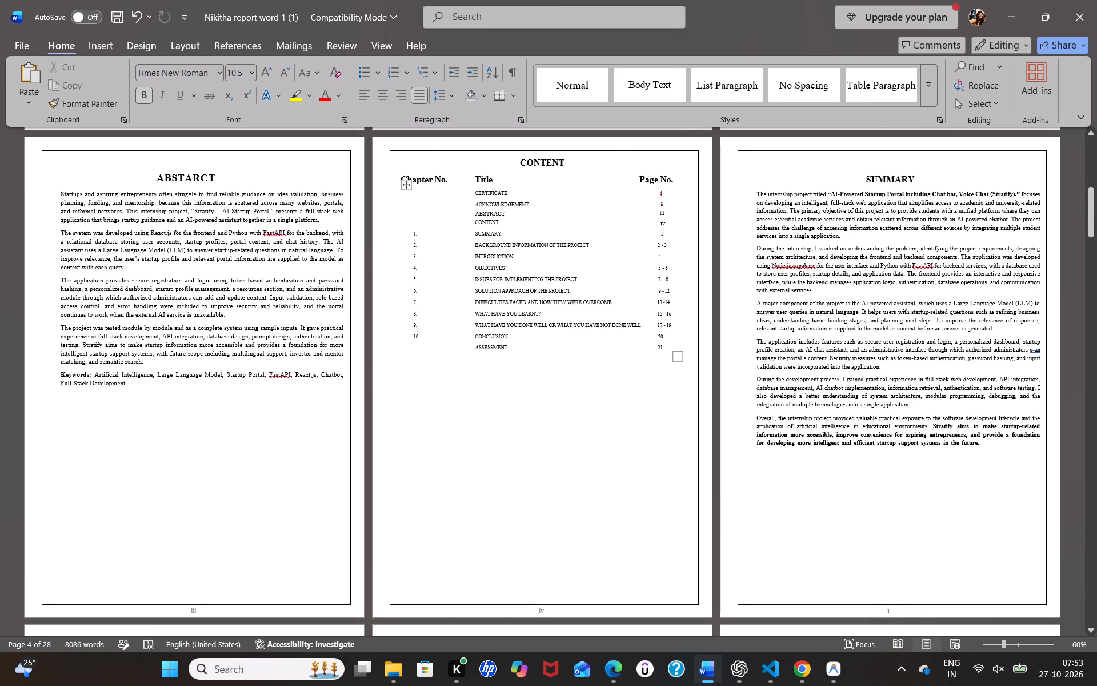
scroll(554, 342, down, 20)
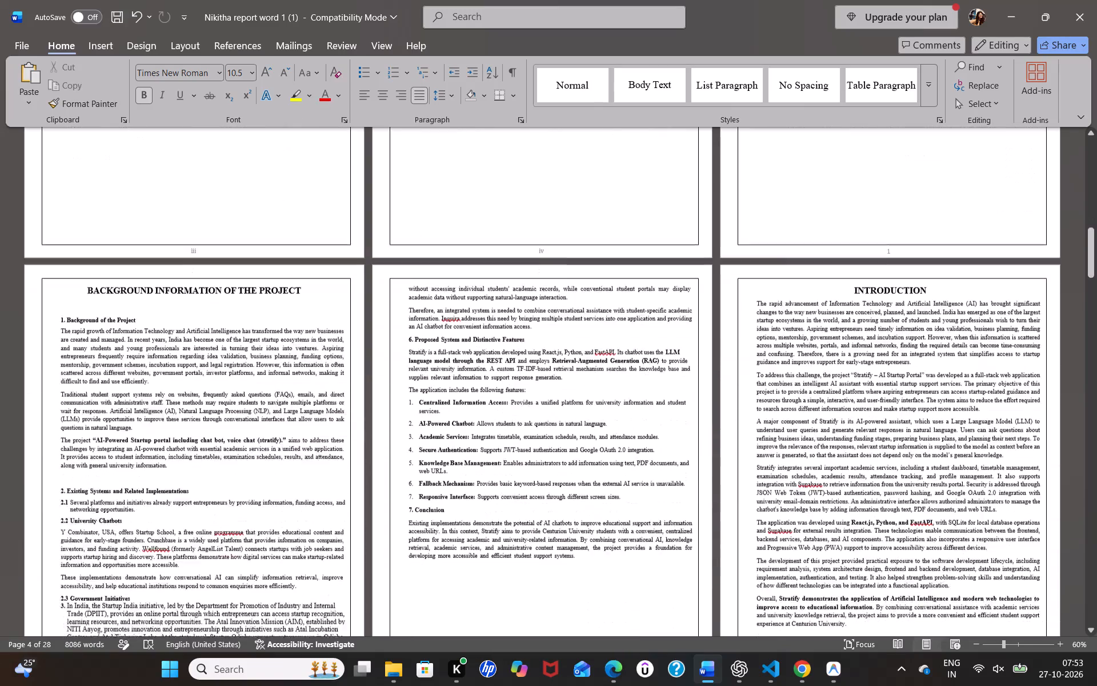
scroll(510, 357, down, 9)
scroll(500, 366, down, 20)
scroll(500, 366, down, 2)
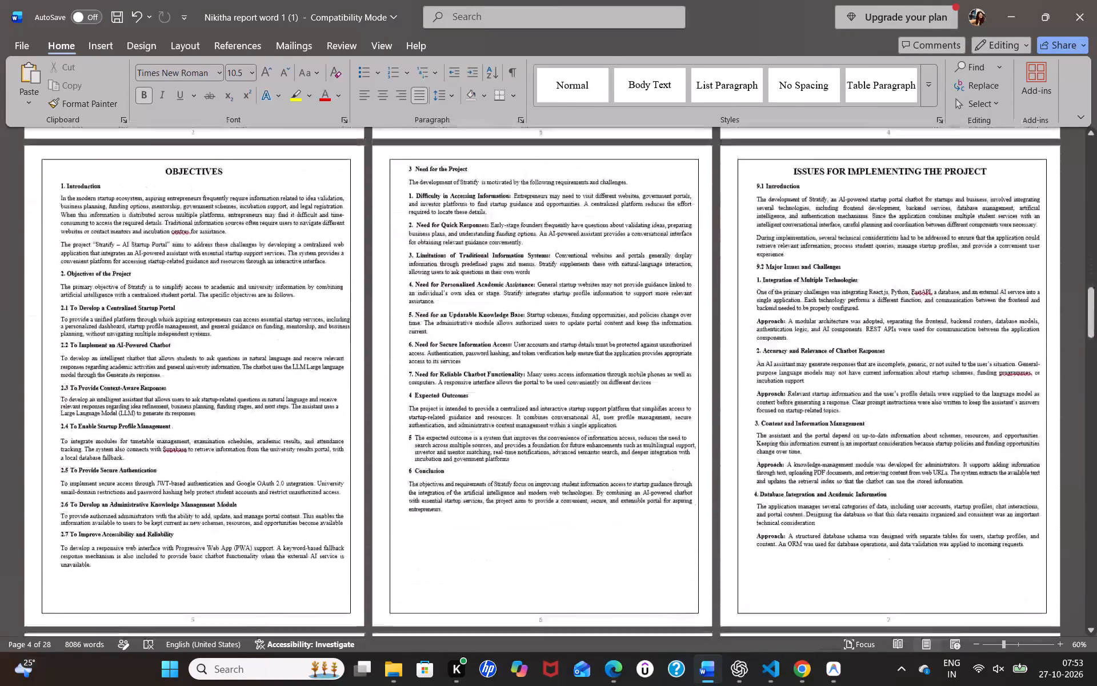
scroll(509, 358, down, 20)
scroll(509, 358, down, 14)
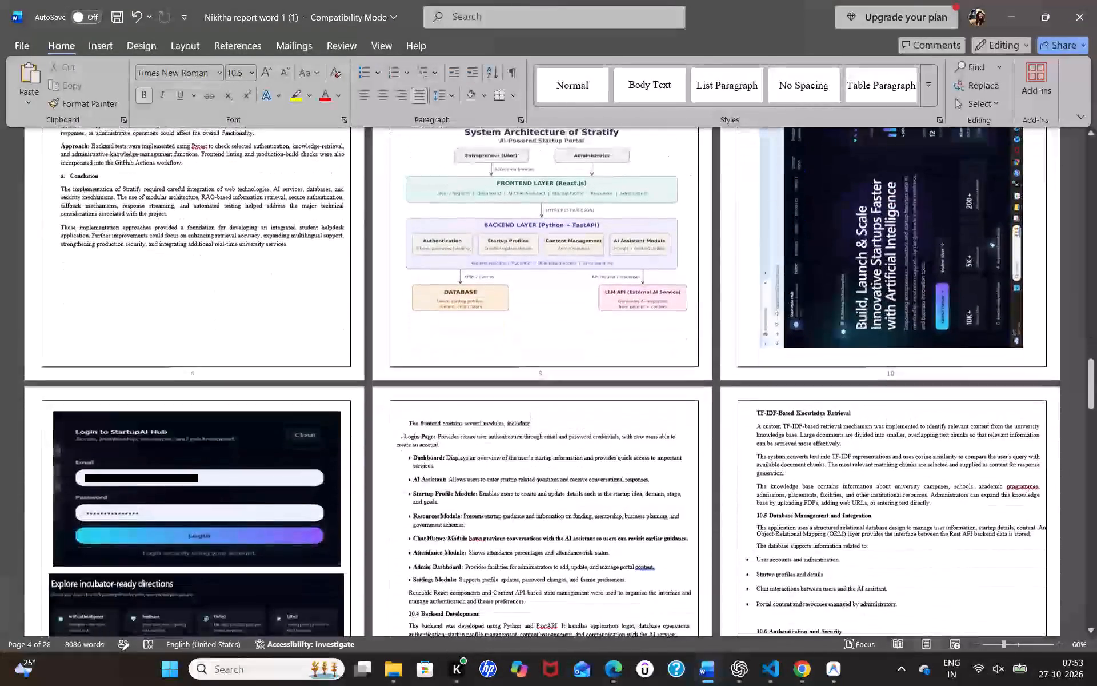
scroll(509, 360, down, 15)
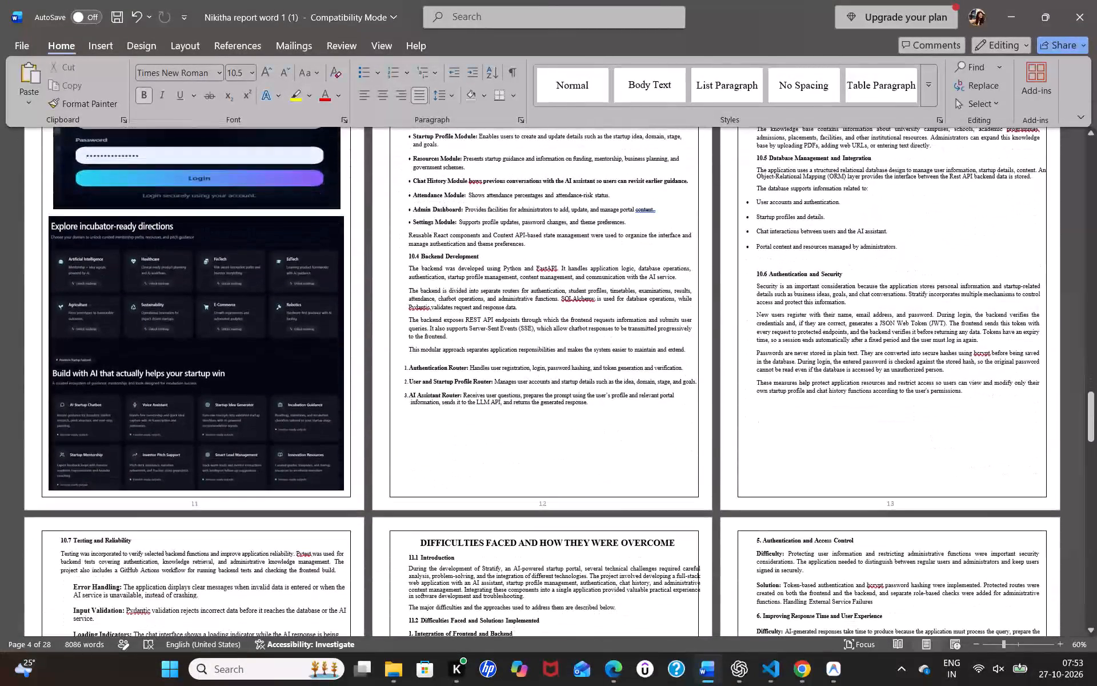
In the CONTENT table, set the page range of SOLUTION APPROACH OF THE PROJECT to 9-14.
scroll(511, 357, down, 5)
scroll(510, 357, up, 17)
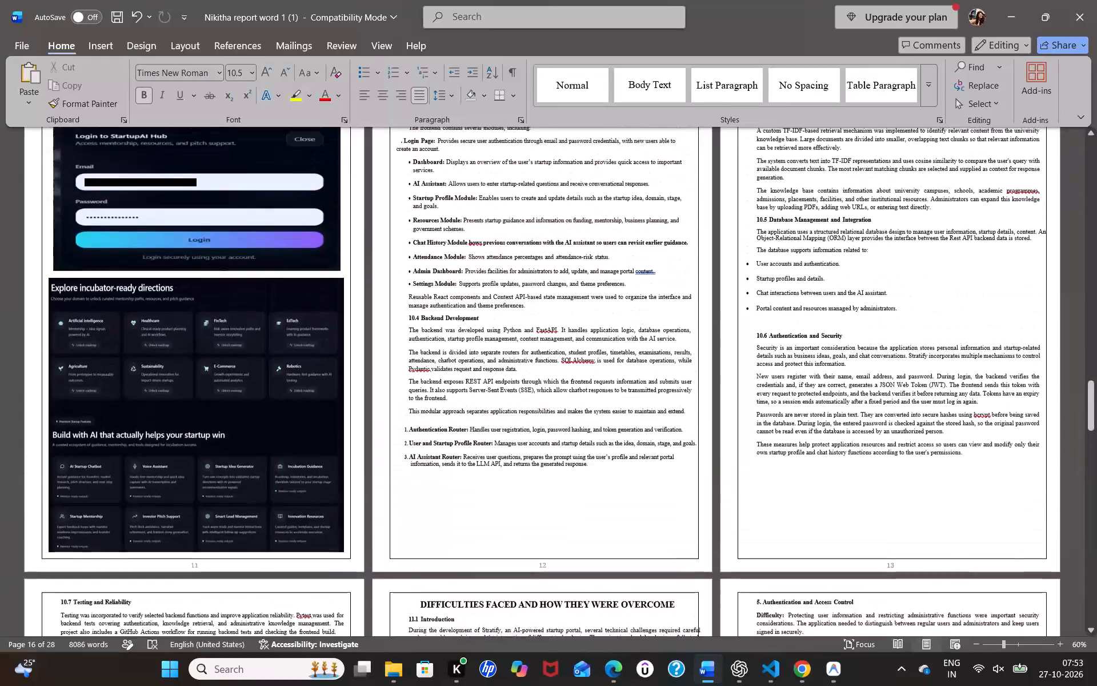
scroll(501, 355, up, 20)
scroll(501, 355, up, 20)
scroll(501, 355, up, 15)
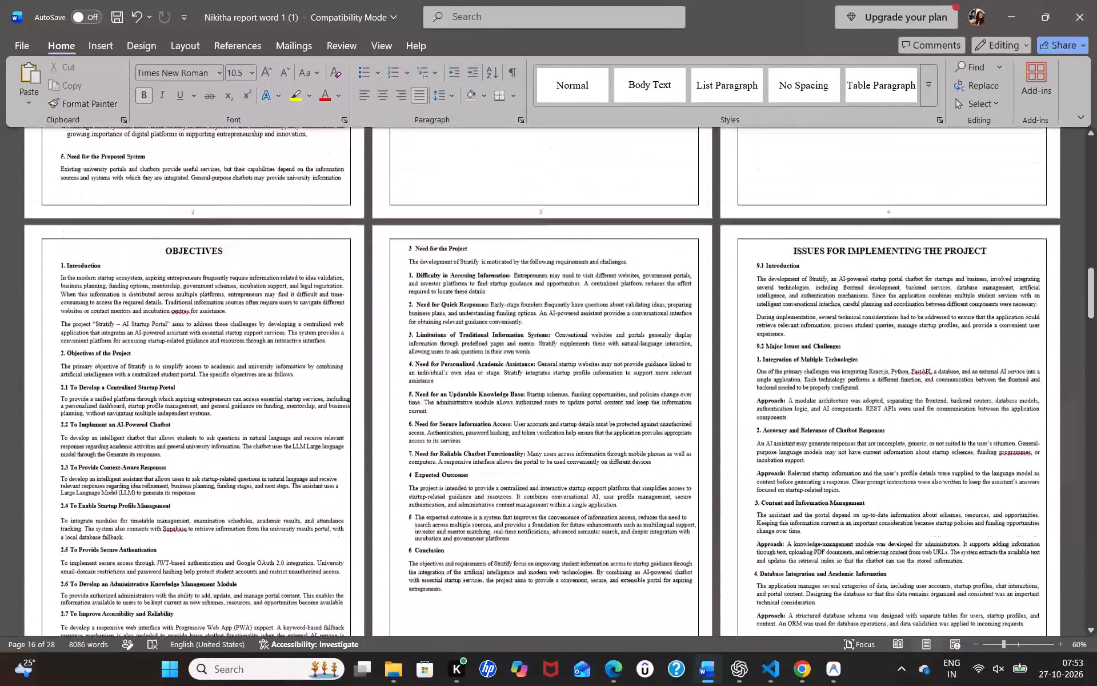
scroll(499, 353, up, 20)
scroll(499, 353, up, 18)
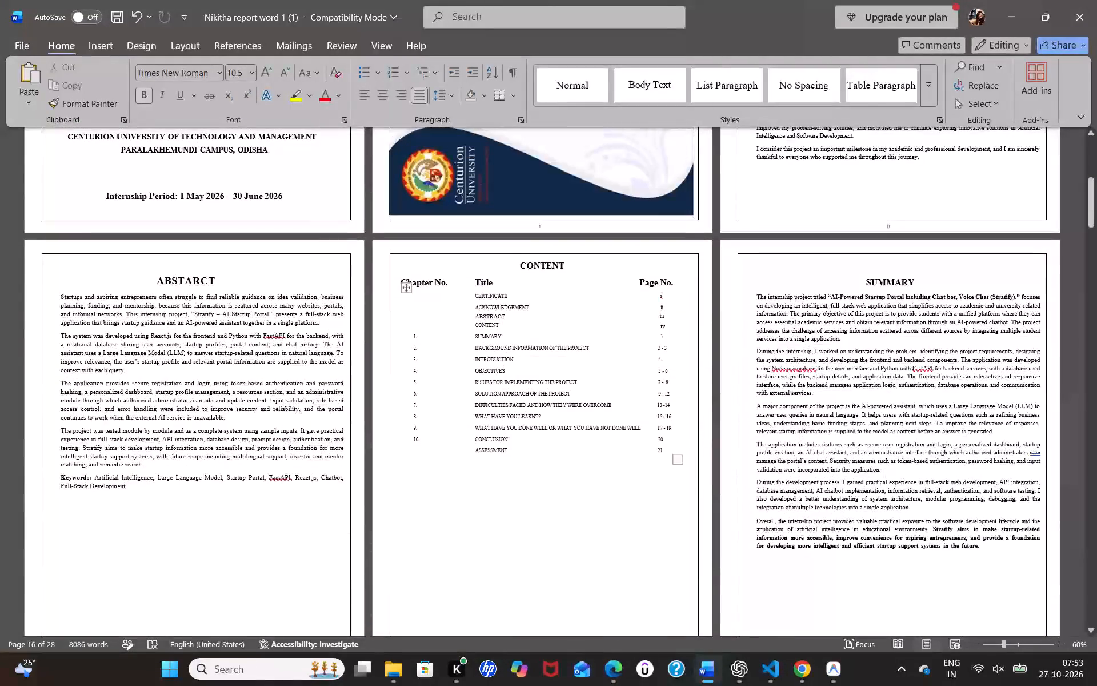
click(671, 393)
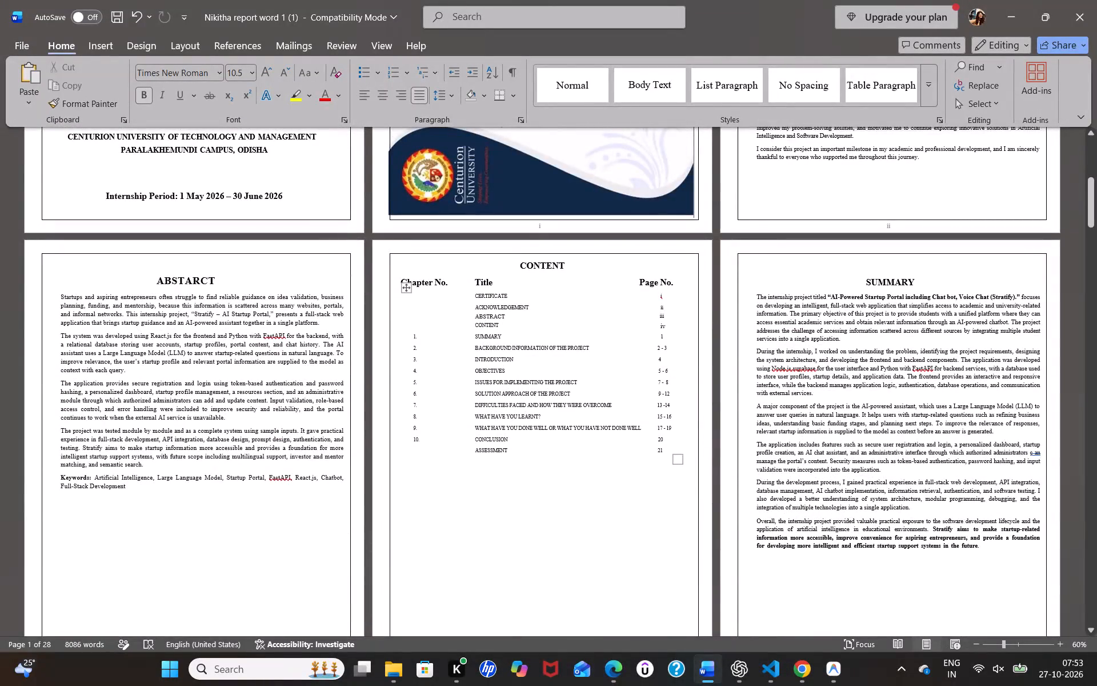
click(673, 393)
click(668, 396)
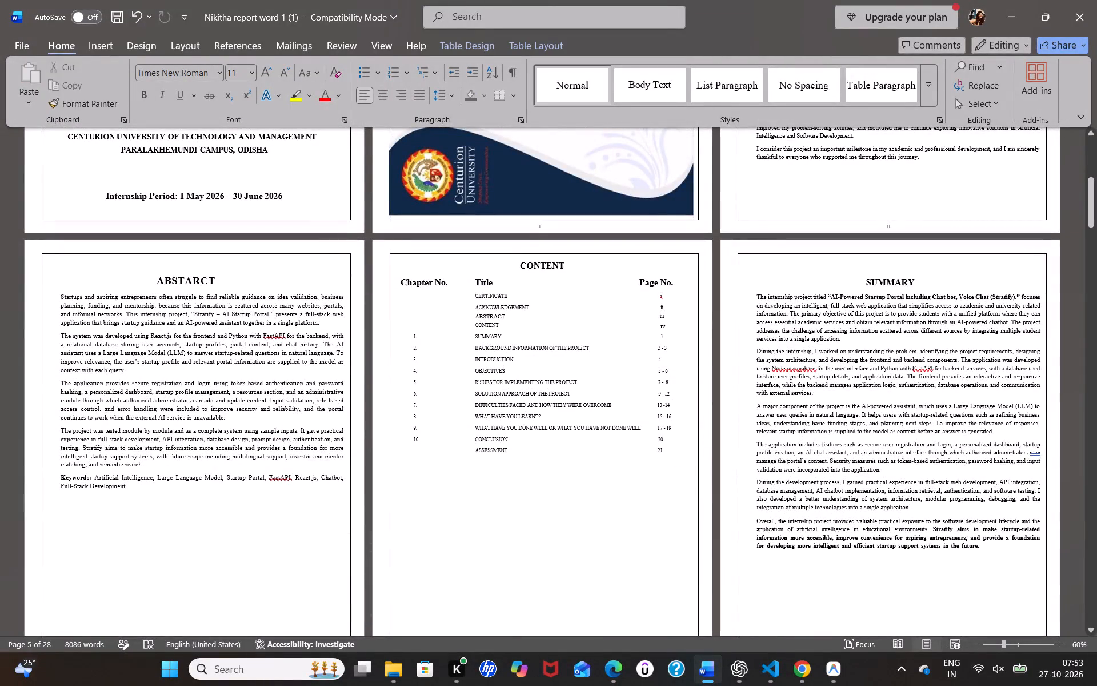
click(640, 397)
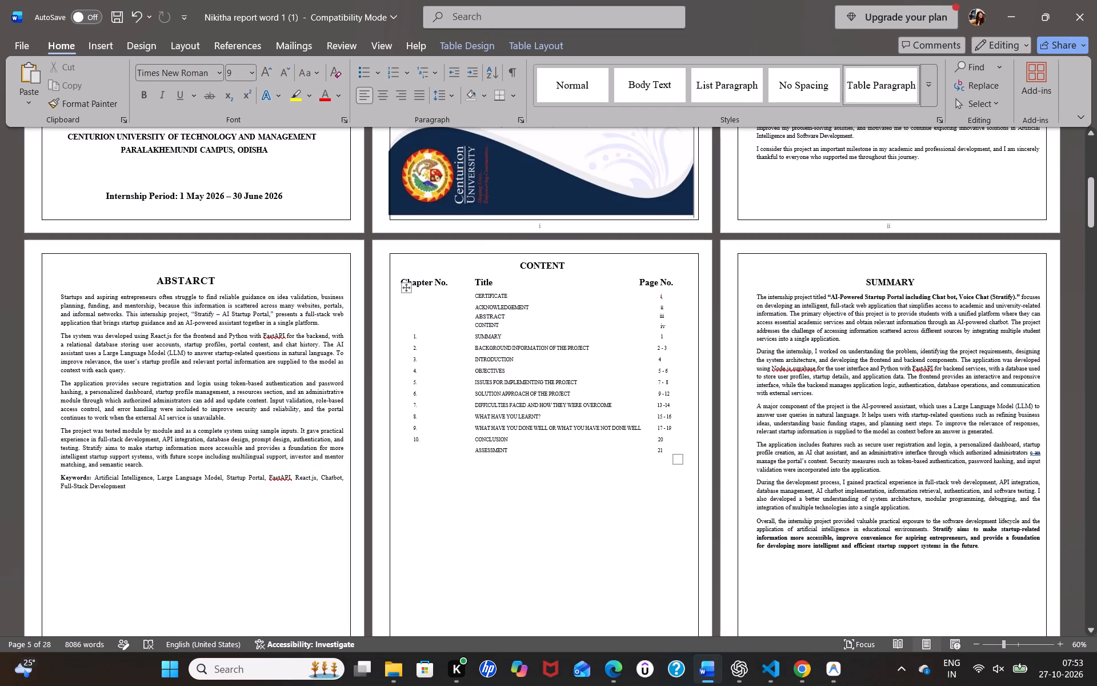
click(674, 393)
click(668, 394)
key(Right)
key(BackSpace)
key(4)
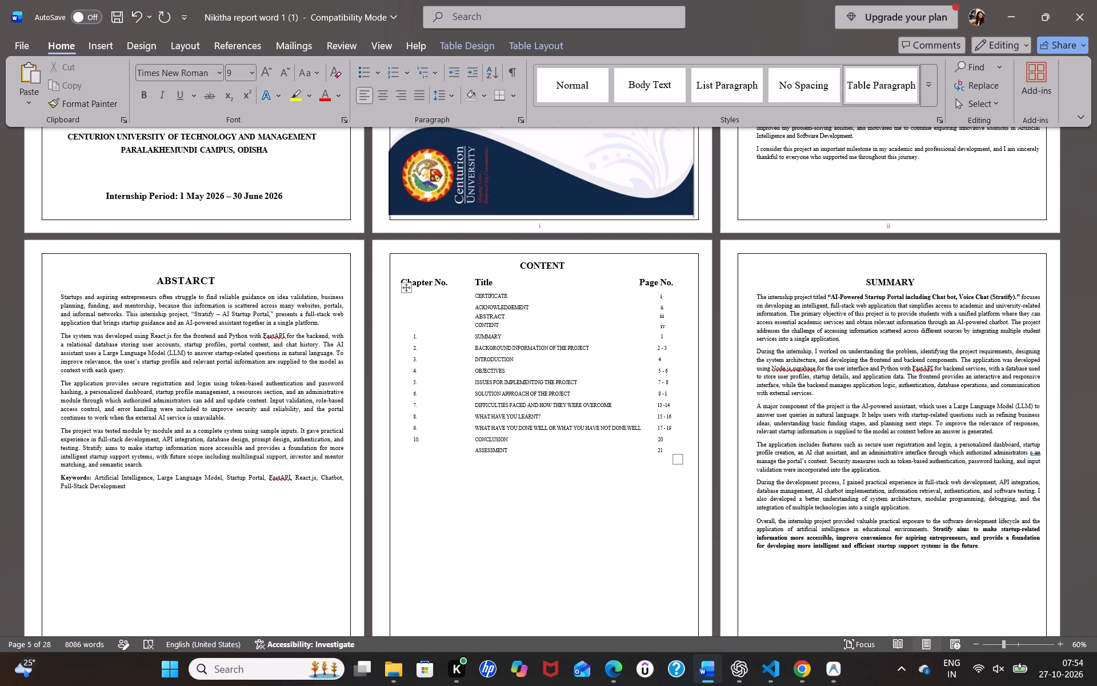
In the CONTENT table, set the starting page of DIFFICULTIES FACED AND HOW THEY WERE OVERCOME to 15.
scroll(632, 428, down, 5)
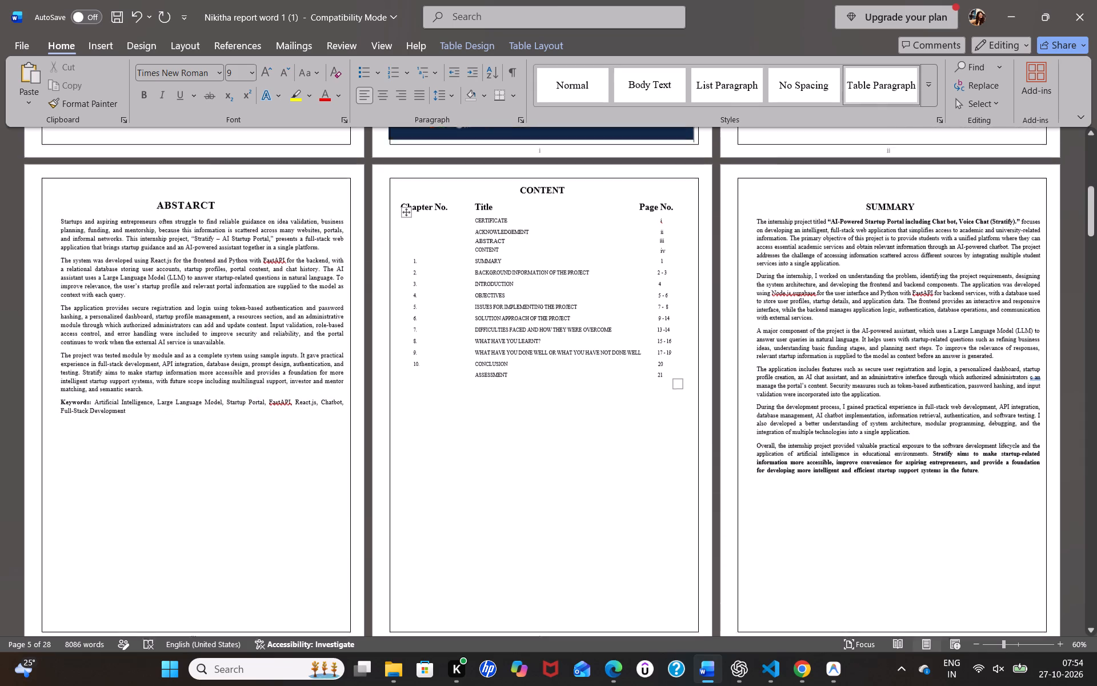
scroll(627, 428, down, 1)
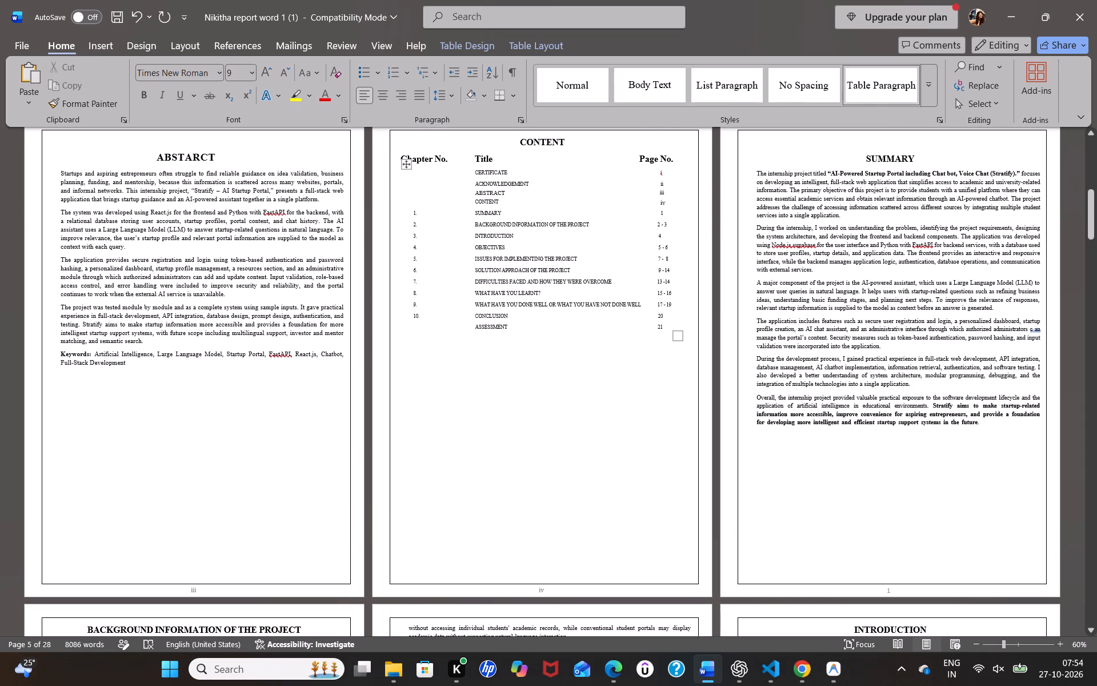
click(663, 281)
key(BackSpace)
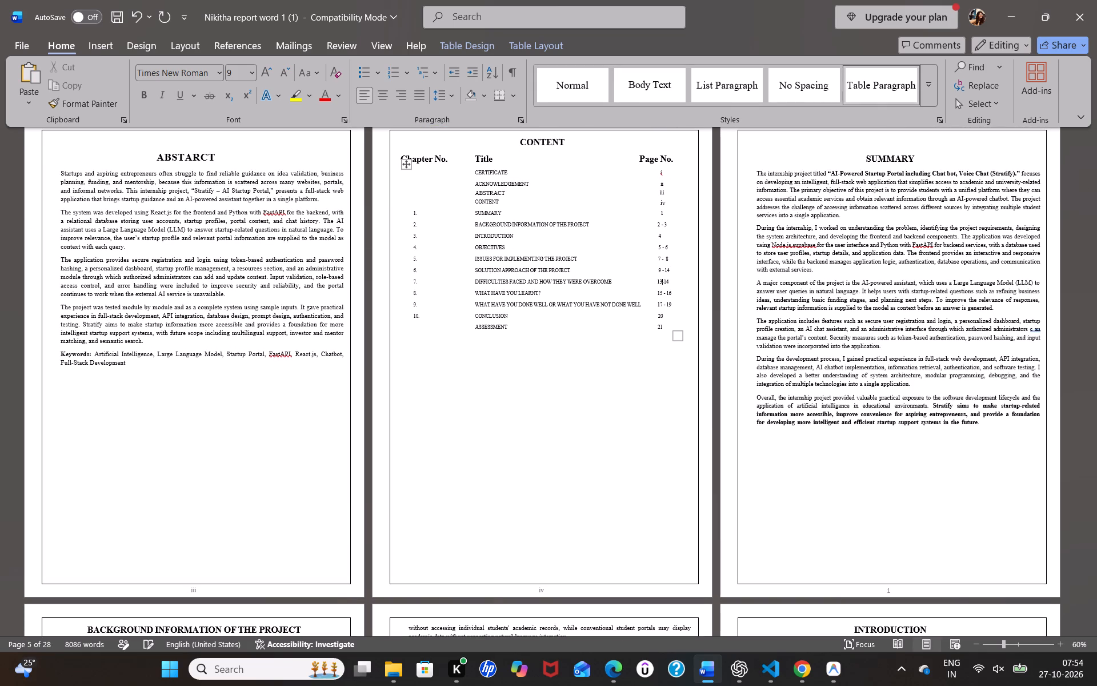
key(BackSpace)
key(5)
key(space)
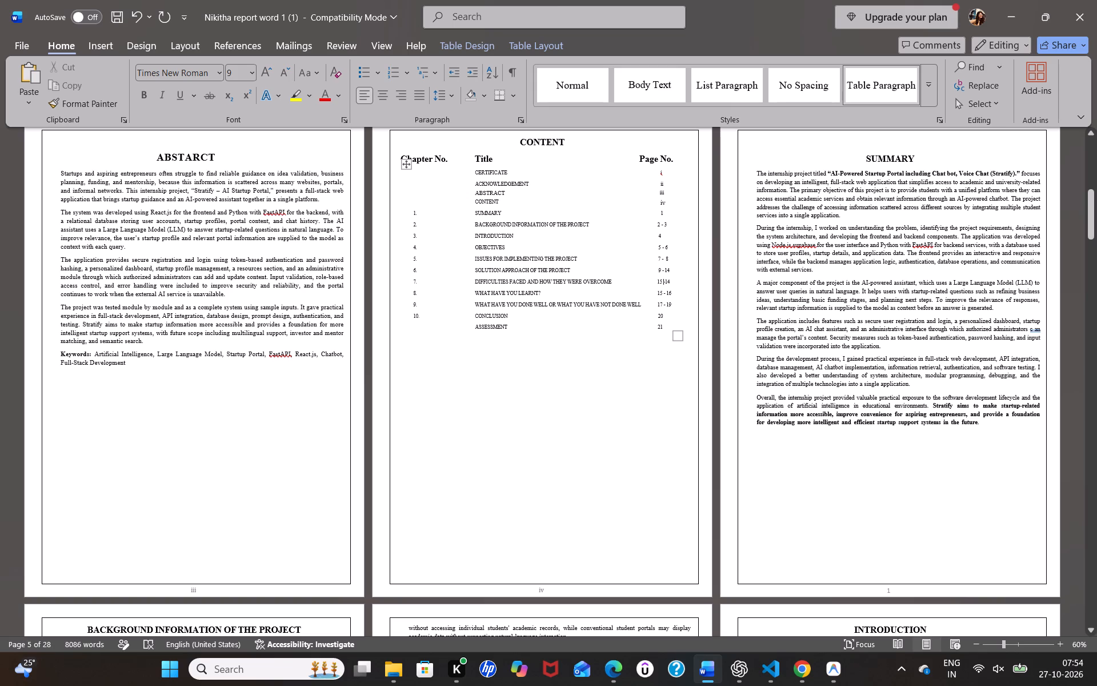
key(BackSpace)
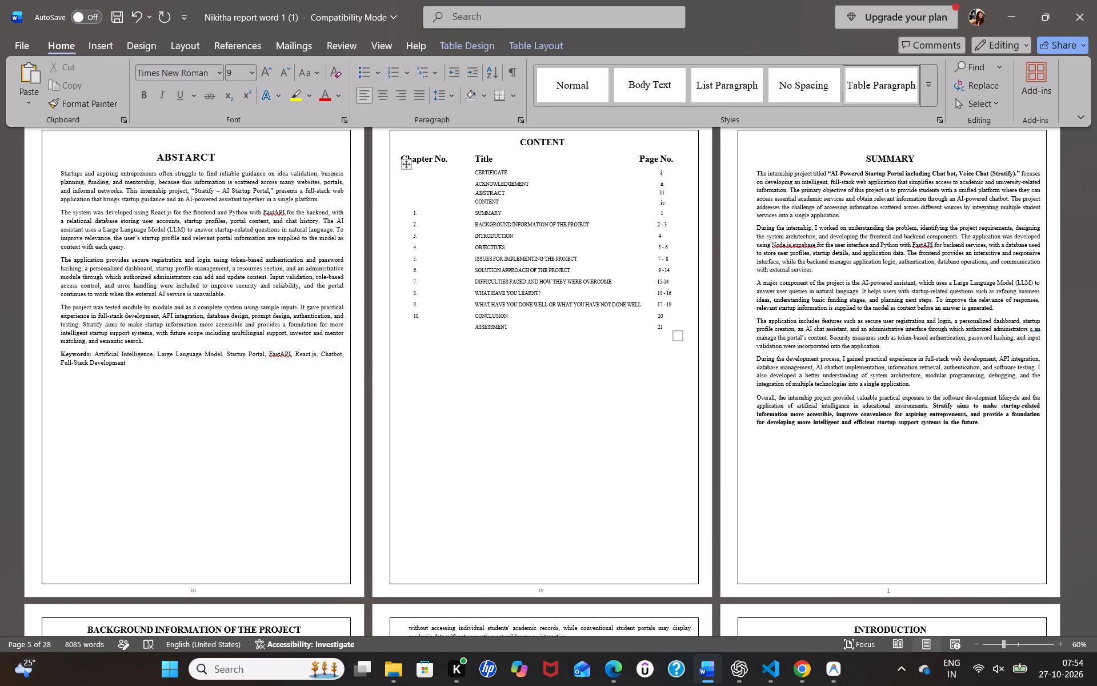
key(space)
Examine the footer page numbers where the later chapters, from the difficulties chapter to the conclusion, begin and end.
scroll(459, 356, down, 20)
scroll(459, 356, down, 10)
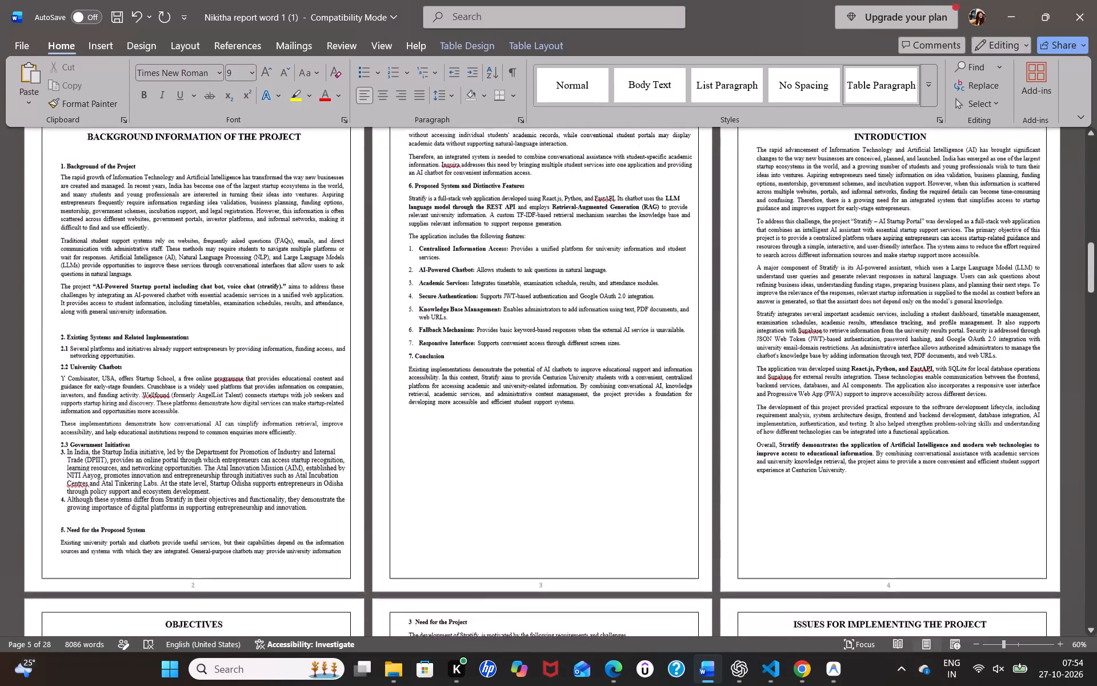
scroll(462, 383, down, 20)
scroll(462, 383, down, 17)
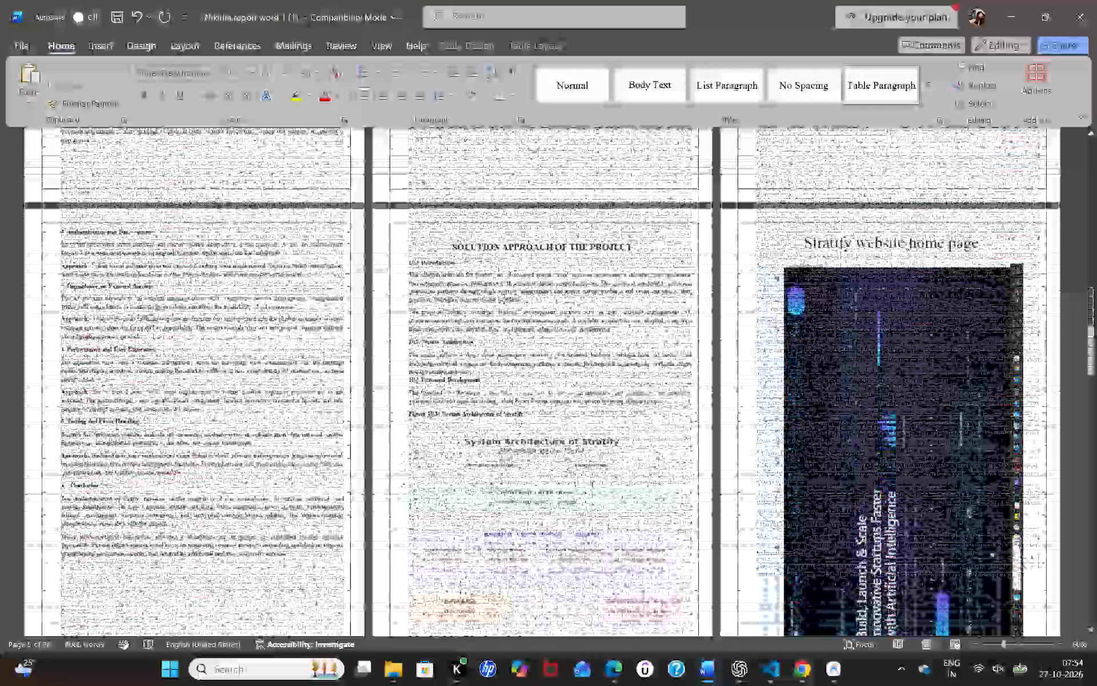
scroll(686, 392, down, 20)
scroll(686, 392, down, 17)
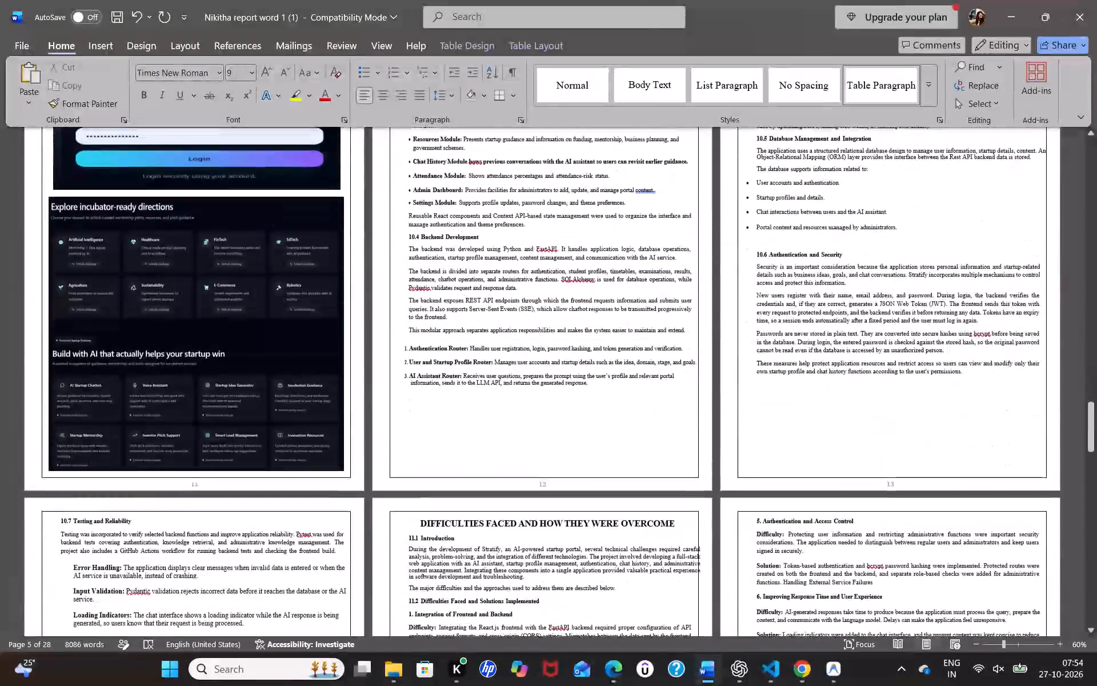
scroll(487, 420, down, 20)
scroll(487, 420, down, 20)
scroll(487, 420, down, 1)
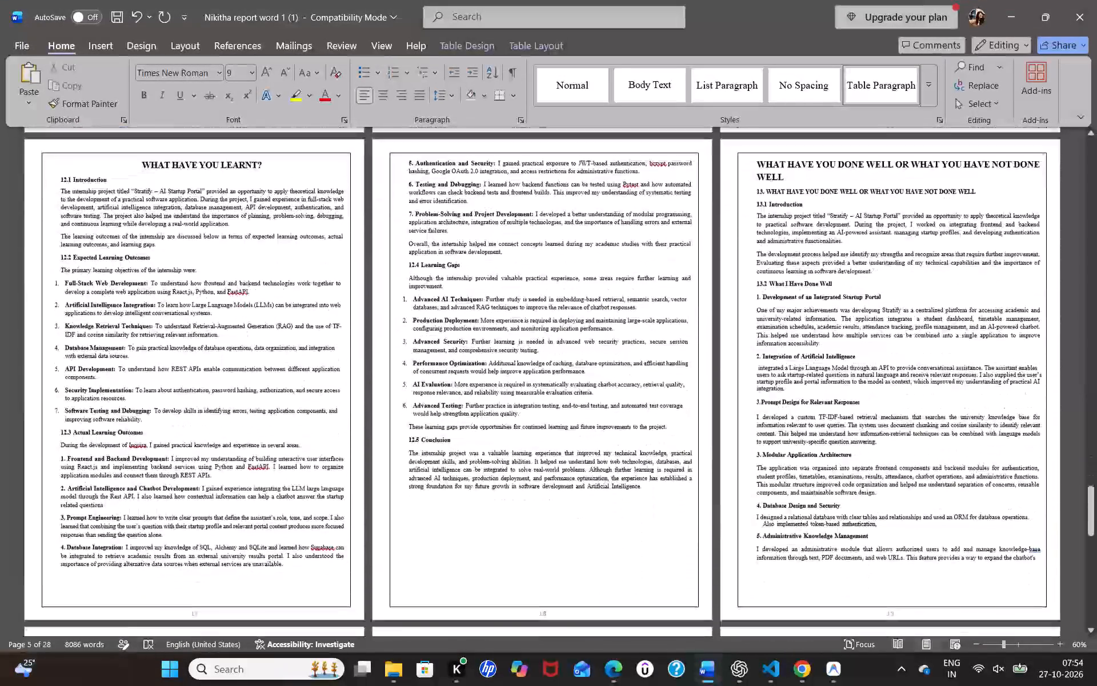
scroll(486, 465, down, 8)
scroll(486, 462, up, 8)
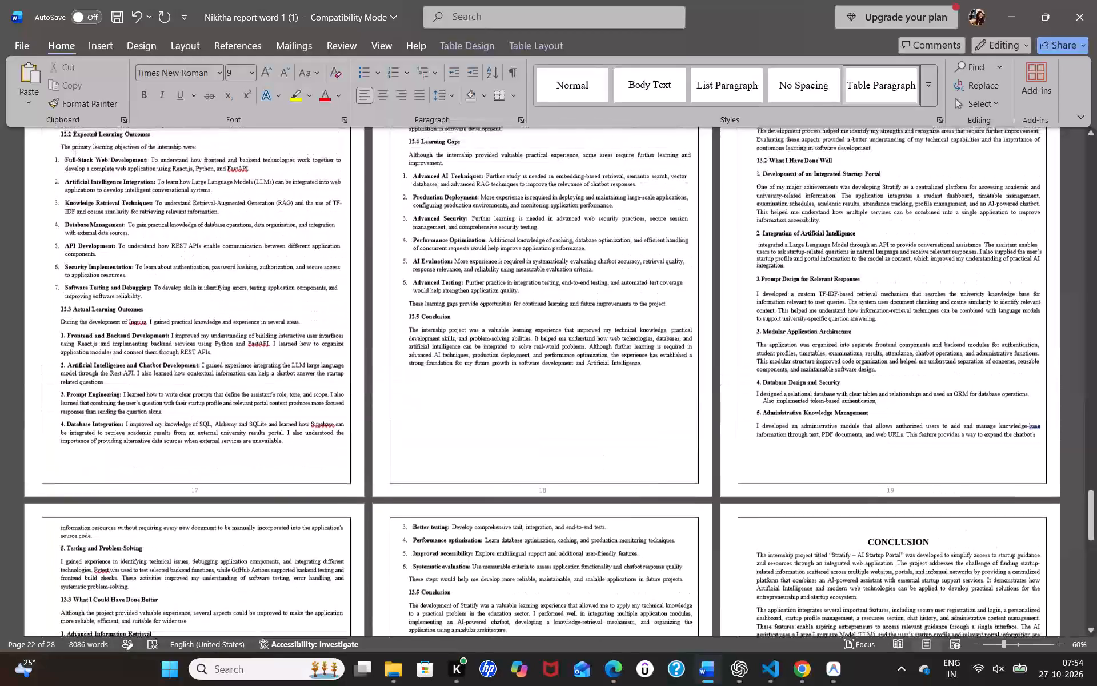
scroll(486, 464, up, 20)
scroll(486, 464, up, 12)
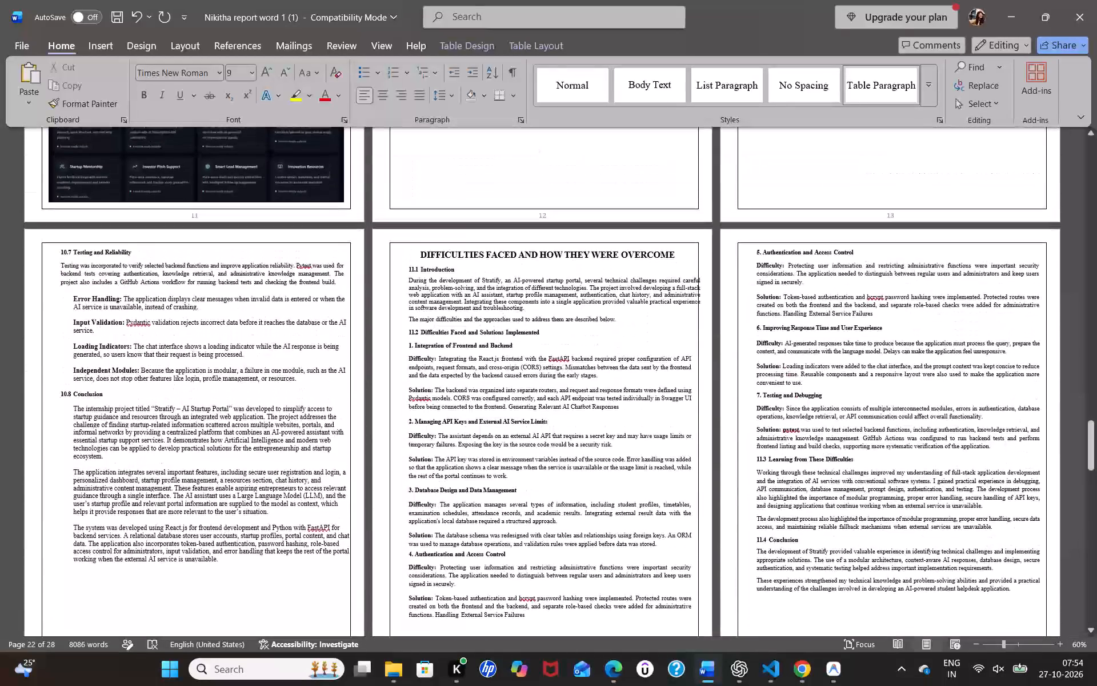
scroll(479, 464, down, 8)
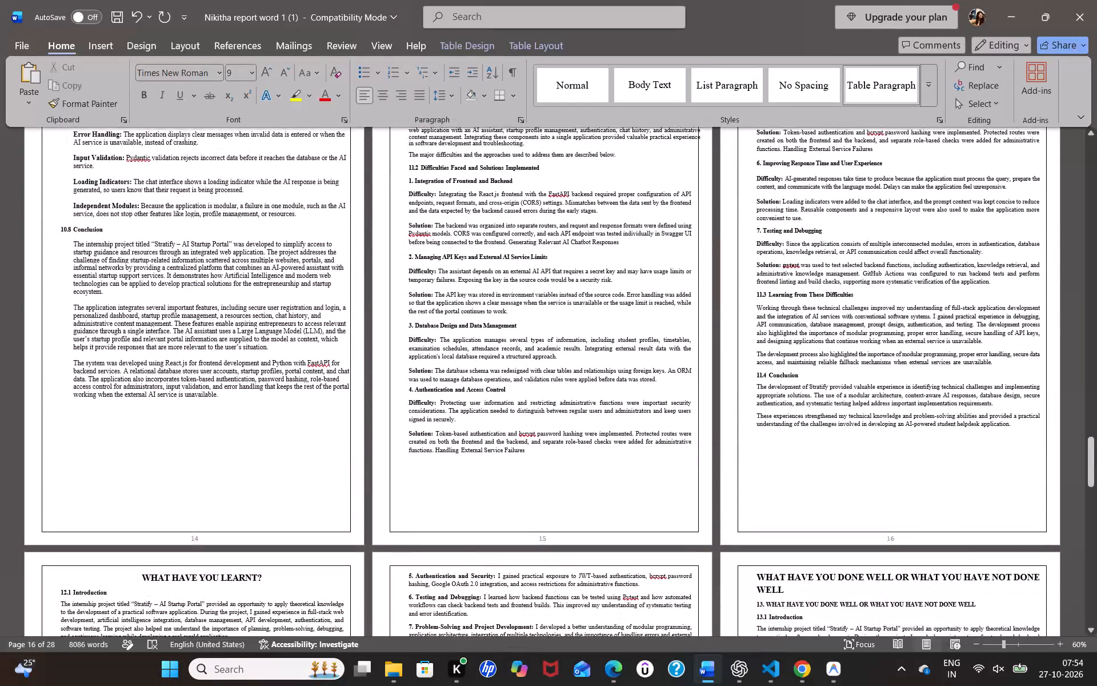
scroll(479, 462, down, 8)
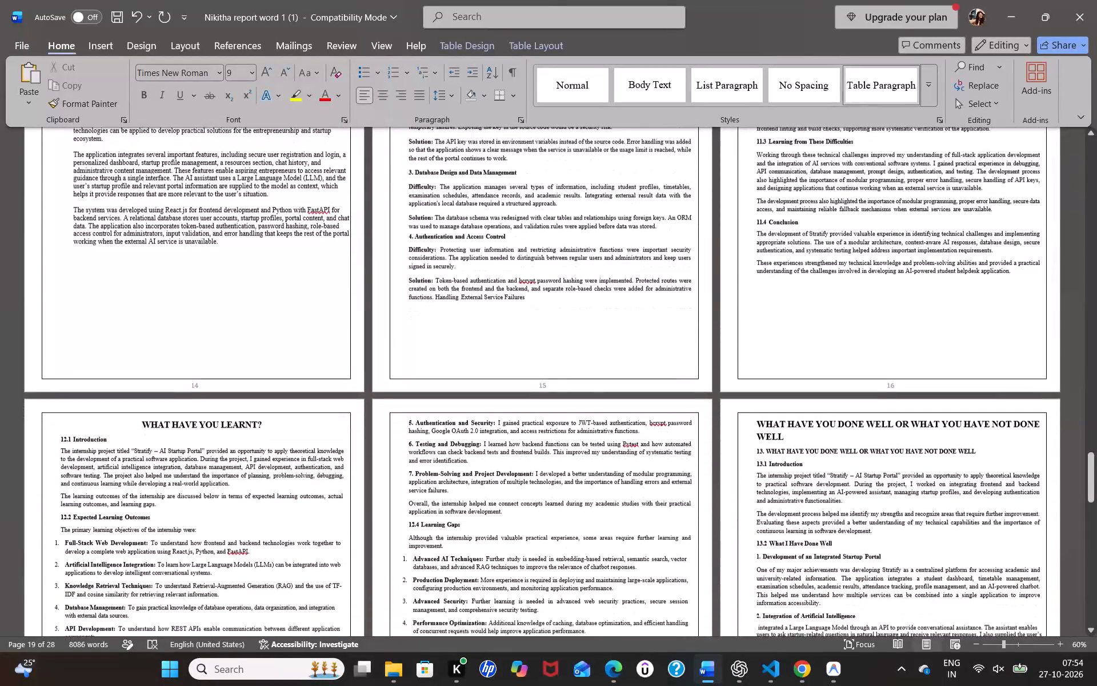
scroll(479, 461, down, 3)
scroll(471, 457, up, 8)
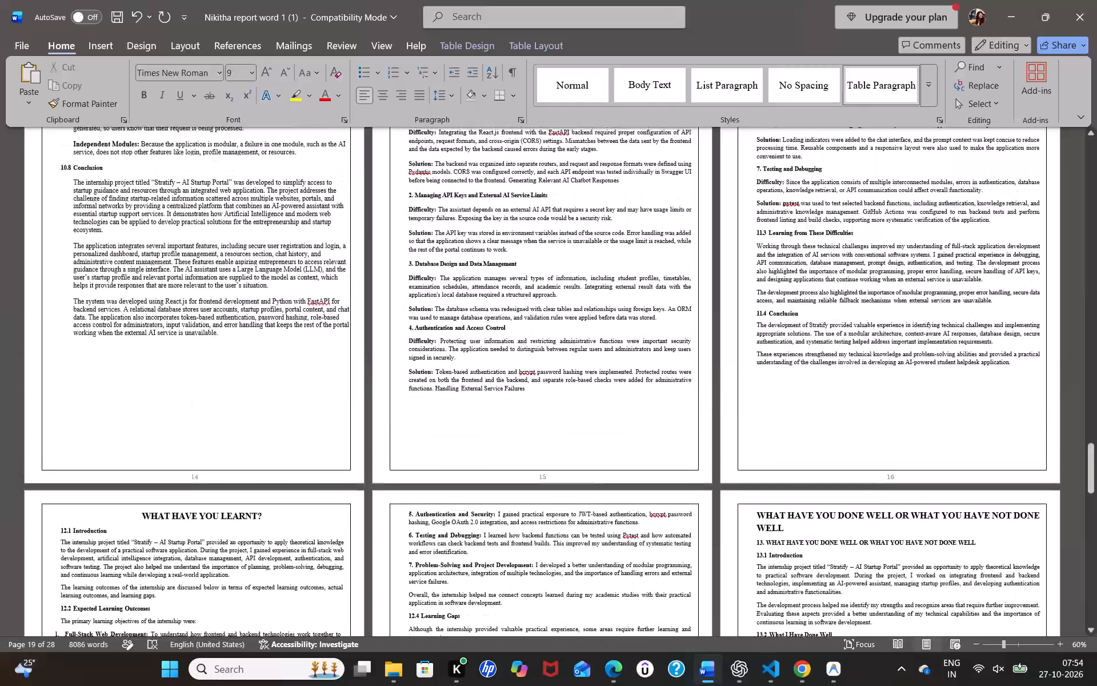
ctrl+scroll(466, 452, down, 3)
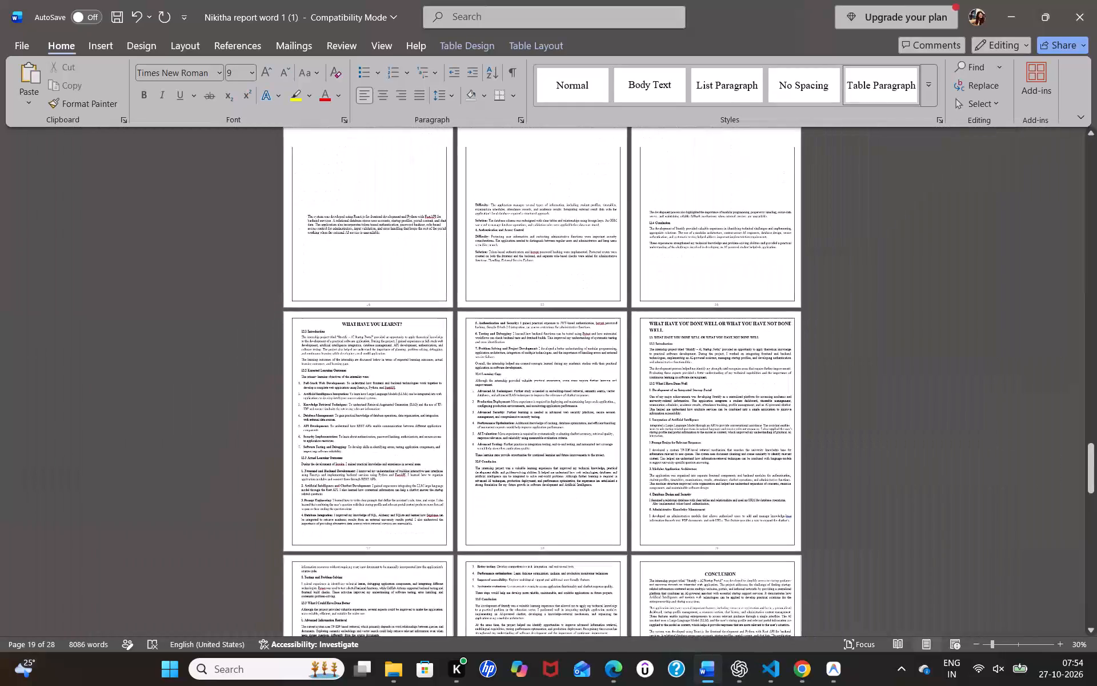
scroll(466, 452, up, 20)
scroll(466, 452, up, 15)
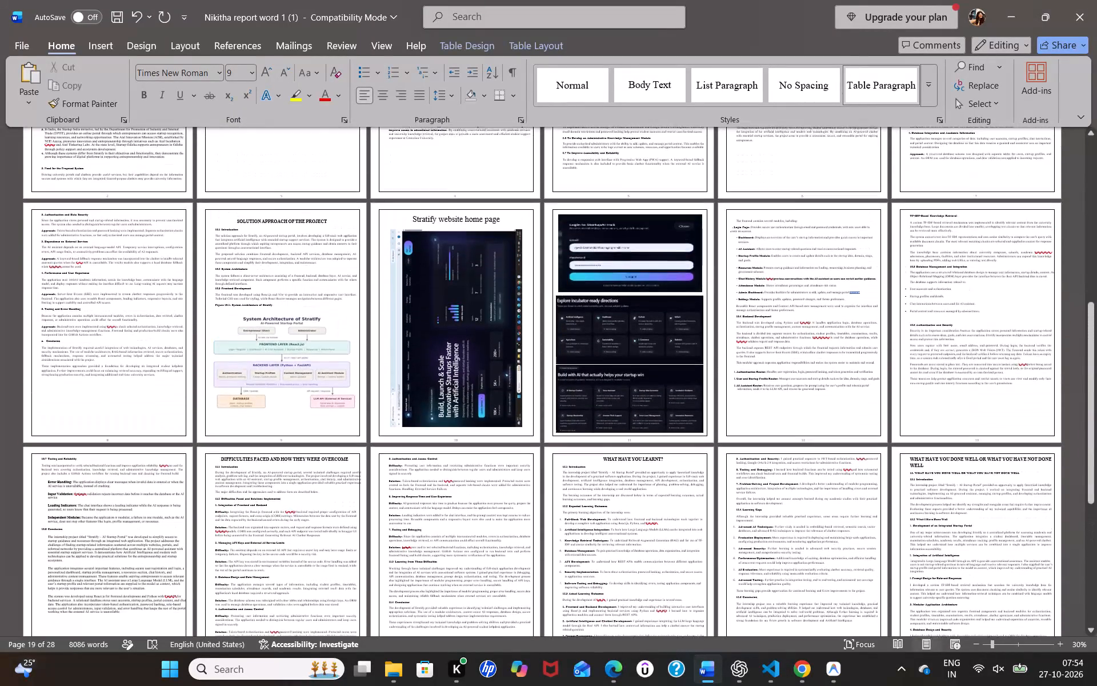
scroll(457, 446, up, 20)
scroll(457, 446, up, 17)
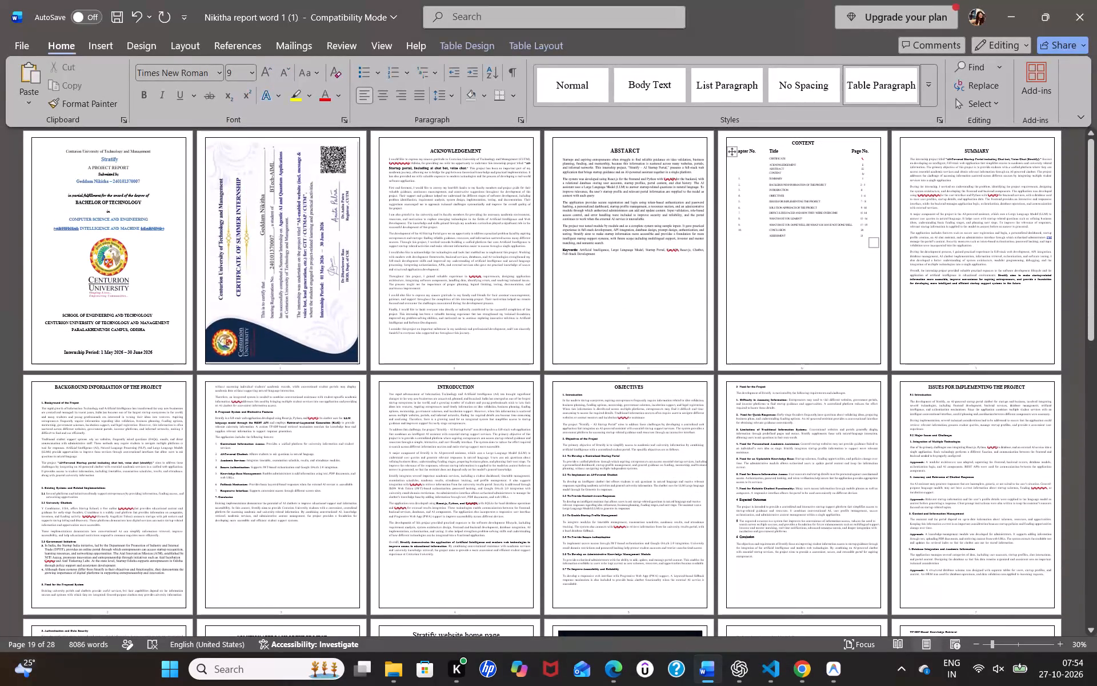
In the CONTENT table, set the ending page of DIFFICULTIES FACED AND HOW THEY WERE OVERCOME to 16.
click(759, 308)
ctrl+scroll(758, 308, up, 3)
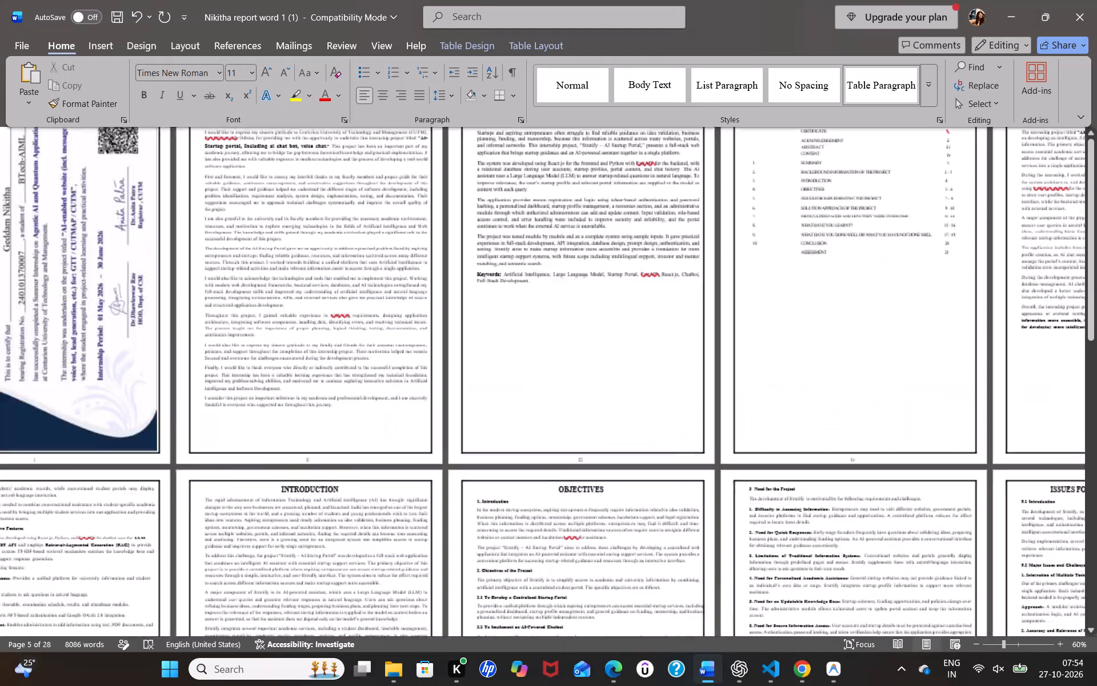
ctrl+scroll(758, 308, up, 2)
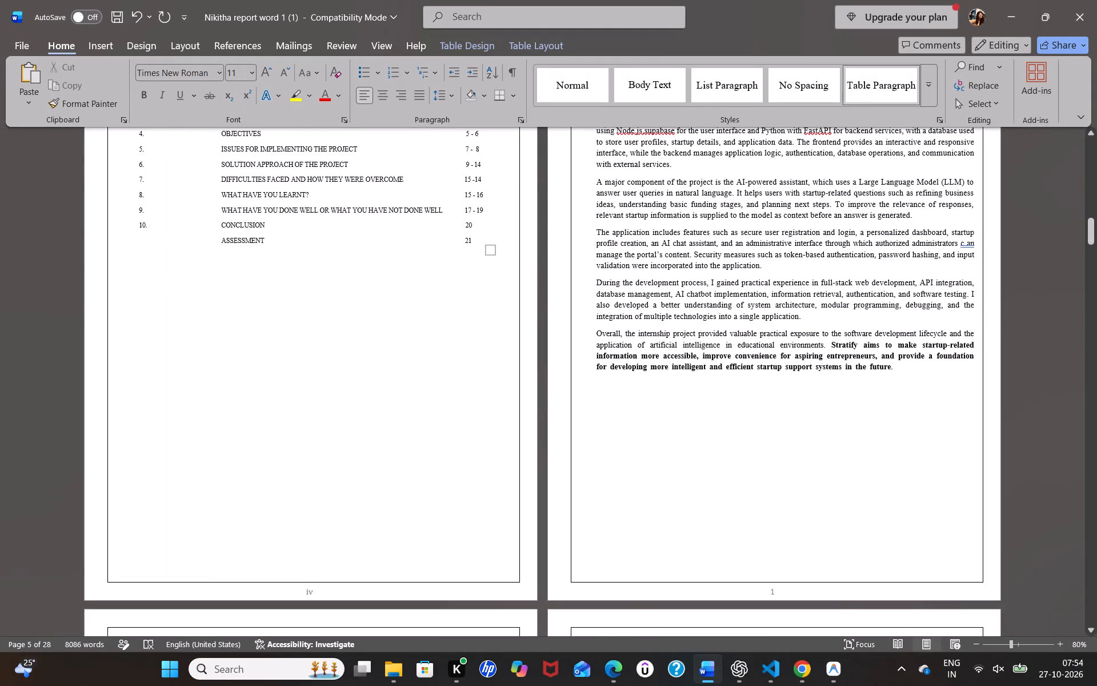
click(481, 178)
key(BackSpace)
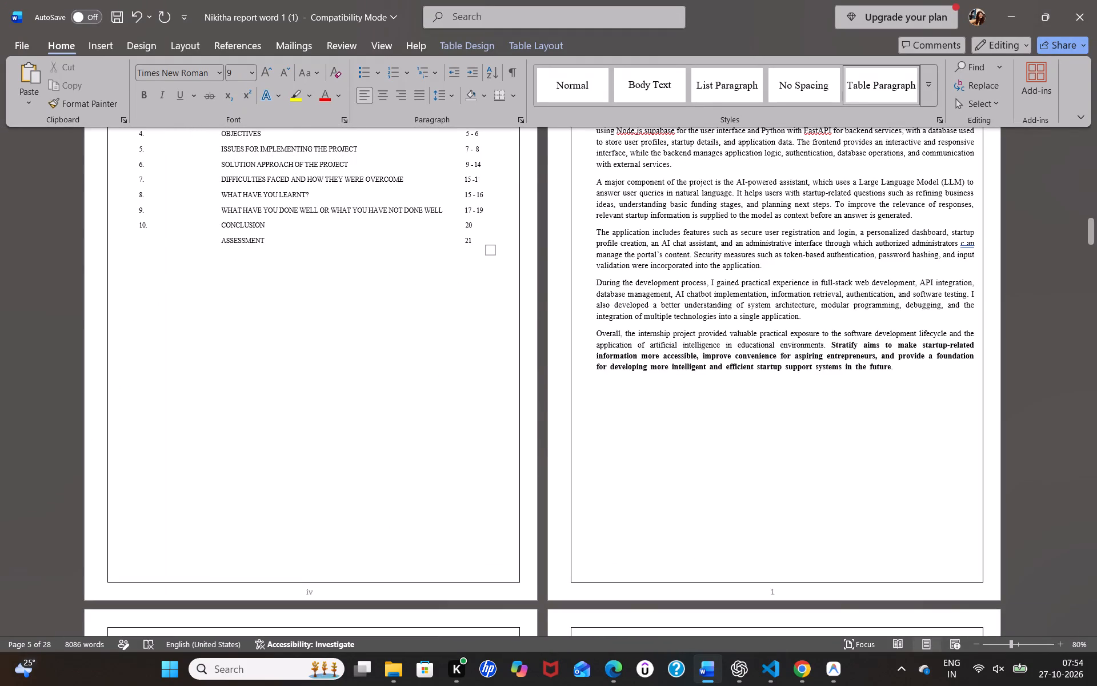
key(6)
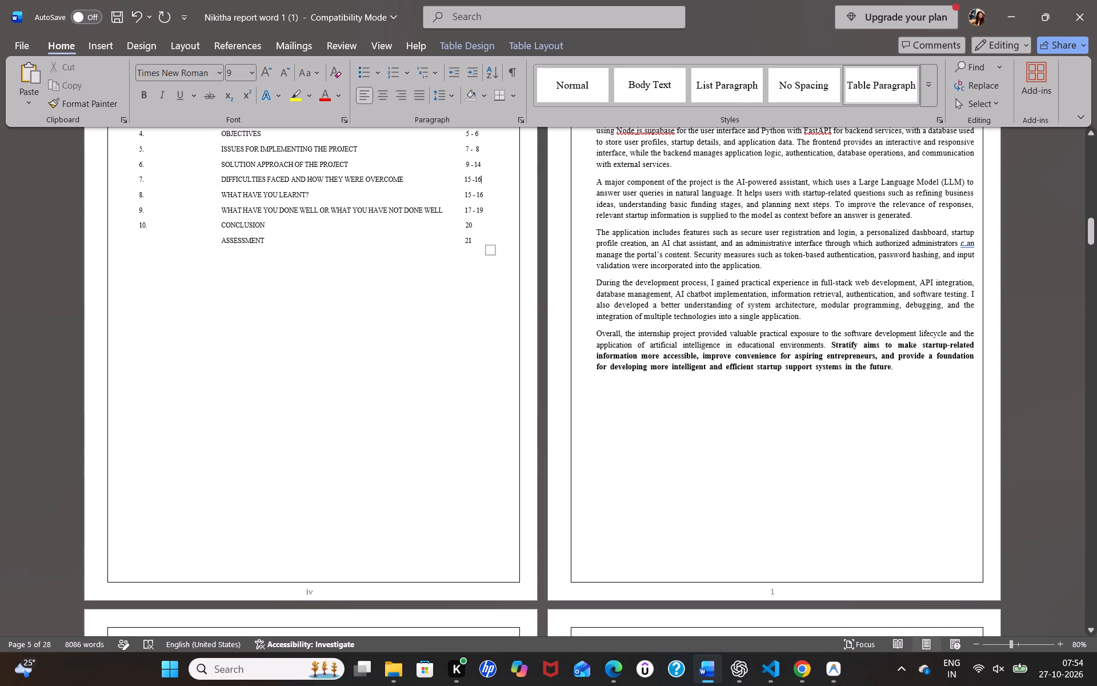
In the CONTENT table, set the starting page of WHAT HAVE YOU LEARNT? to 17.
click(470, 194)
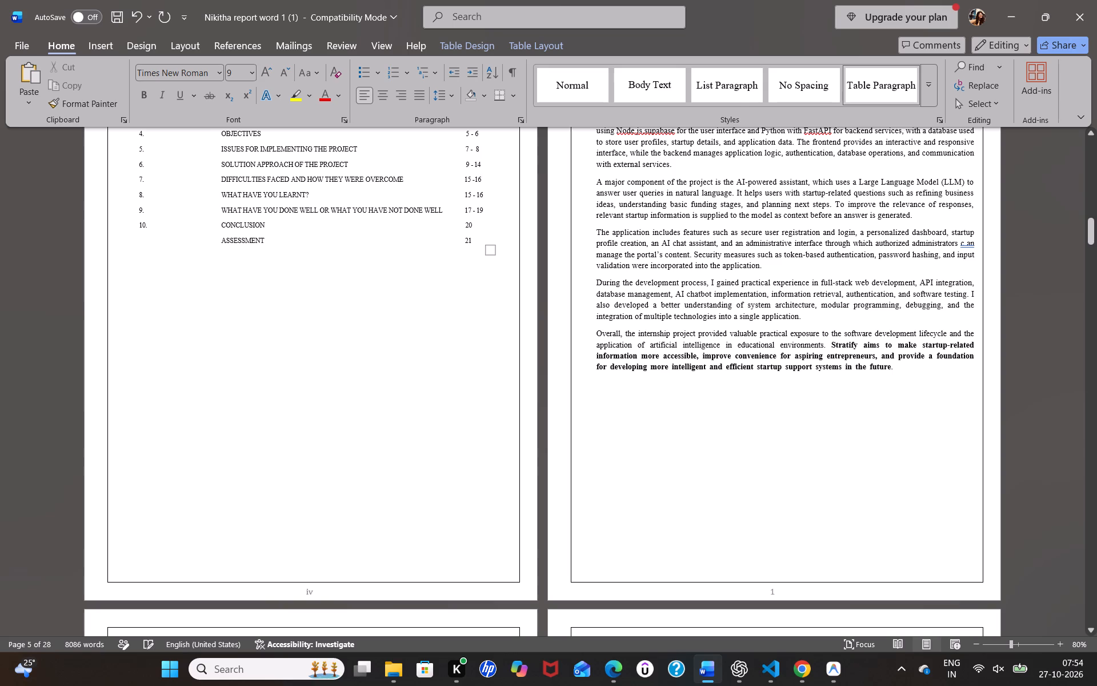
click(470, 194)
key(BackSpace)
key(7)
Check the footer where the WHAT HAVE YOU LEARNT? chapter ends and set its ending page in the CONTENT table to 18.
scroll(490, 197, down, 20)
scroll(490, 197, down, 8)
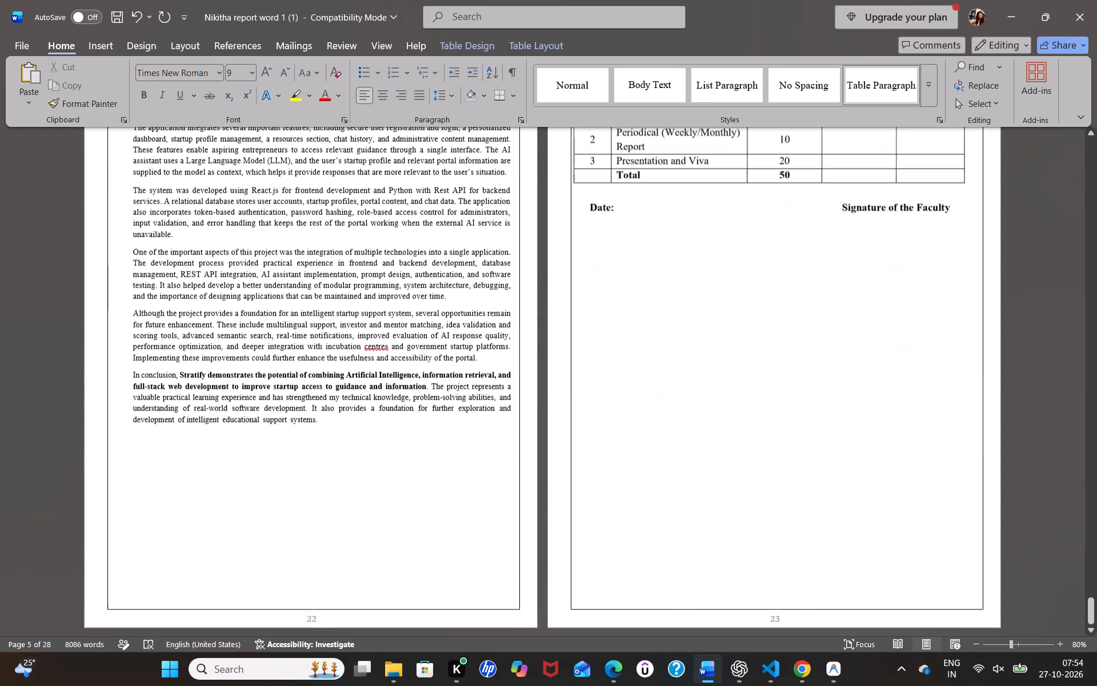
scroll(490, 197, up, 9)
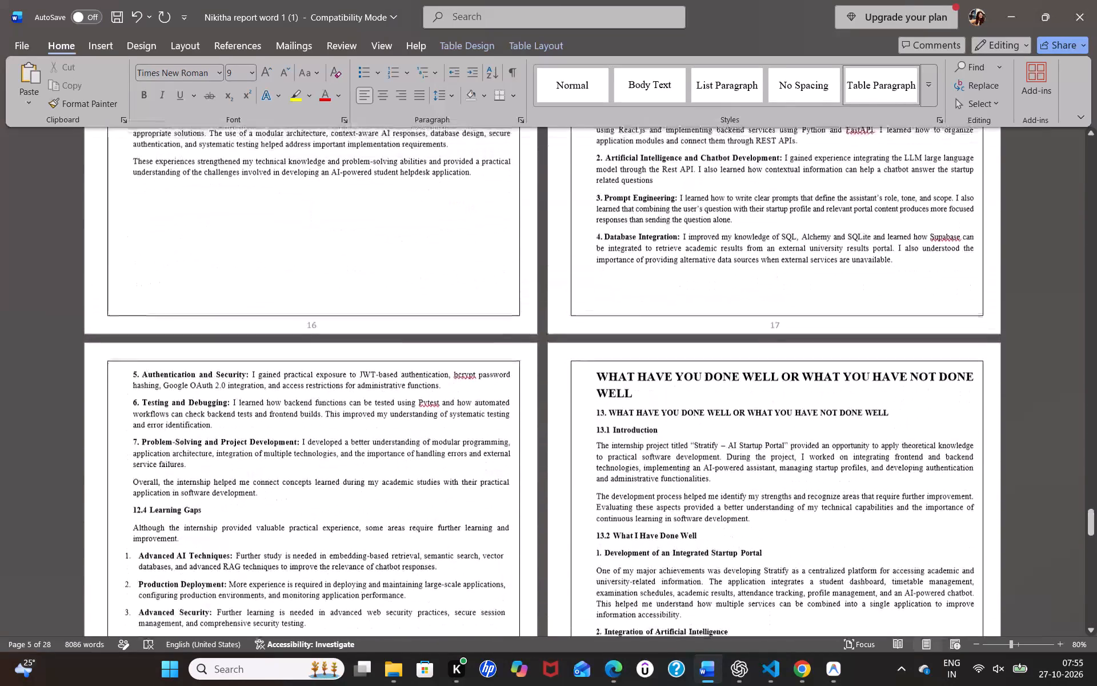
scroll(490, 197, up, 5)
scroll(490, 197, down, 1)
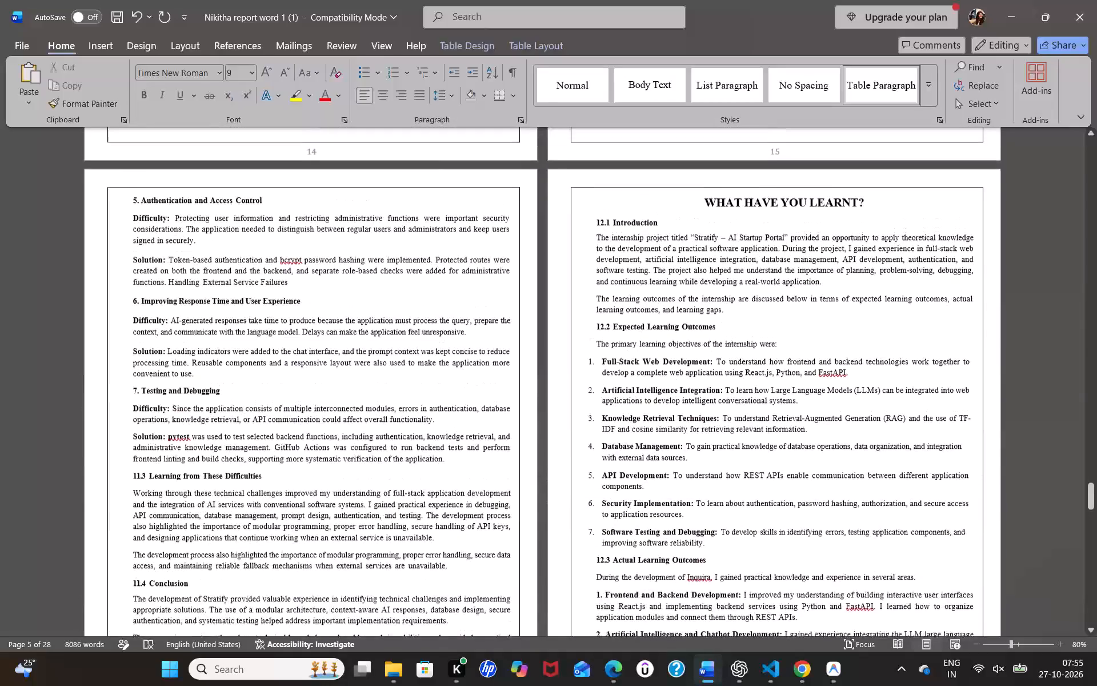
scroll(490, 197, down, 4)
scroll(490, 197, up, 2)
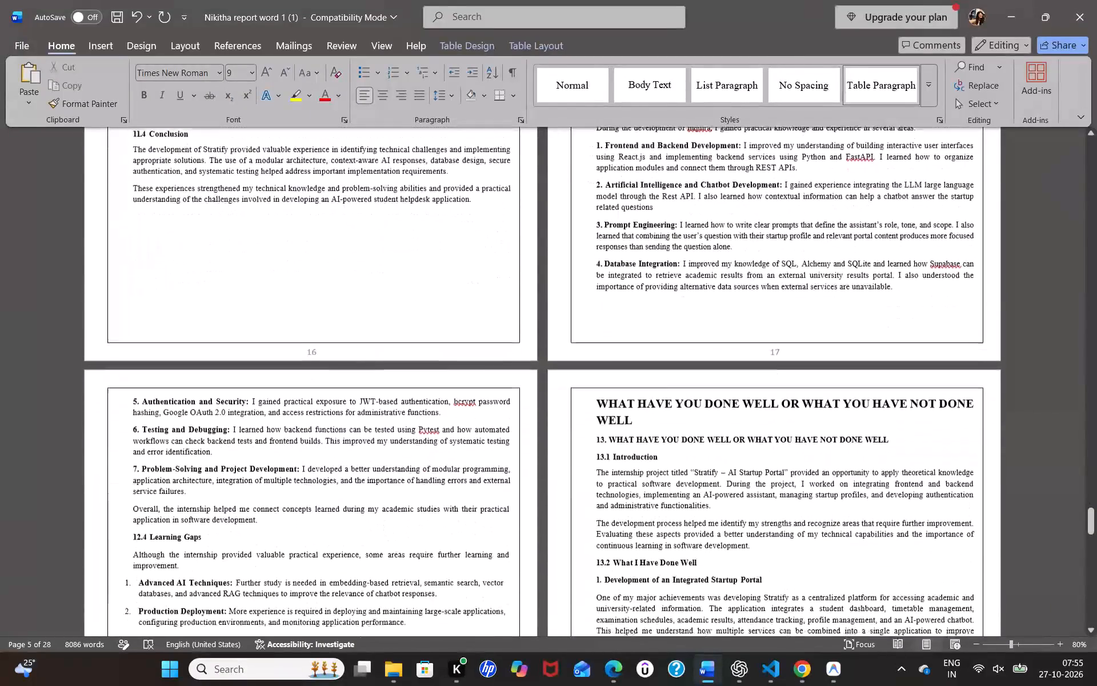
scroll(490, 197, up, 13)
scroll(490, 197, up, 8)
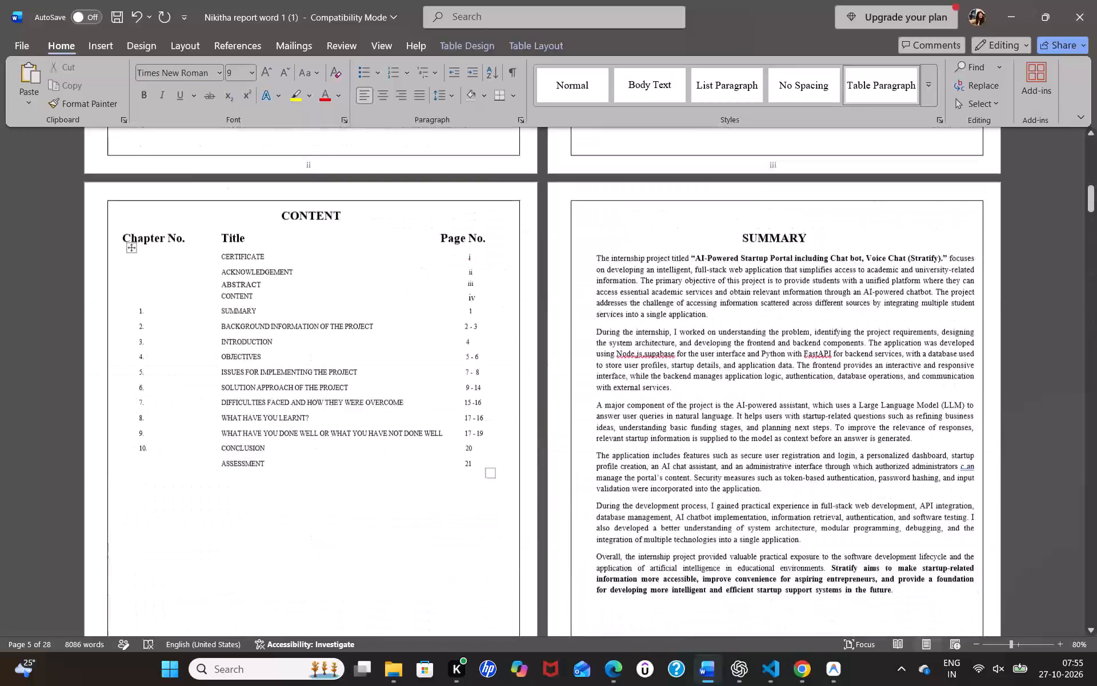
scroll(490, 197, up, 10)
scroll(490, 197, down, 2)
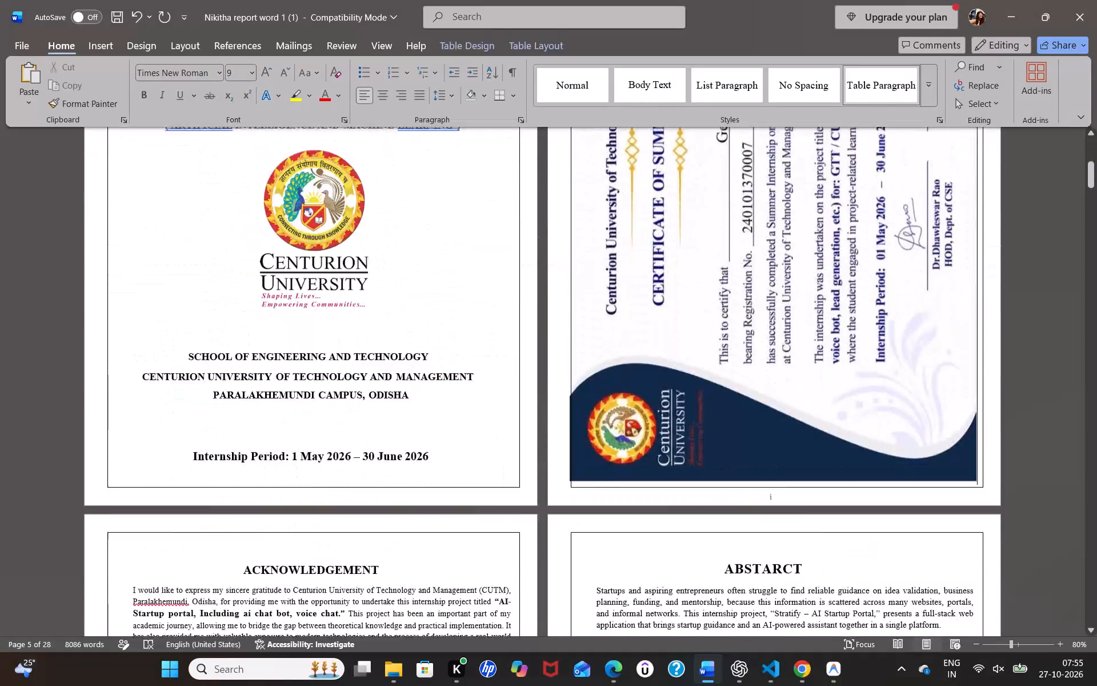
scroll(490, 197, down, 4)
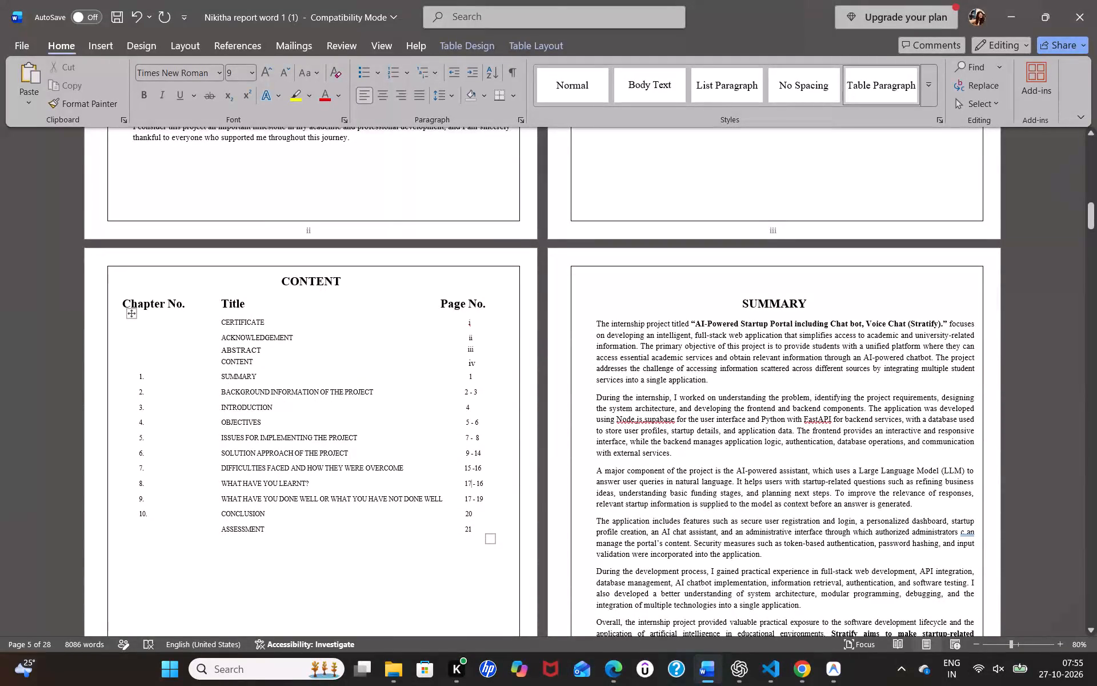
click(482, 481)
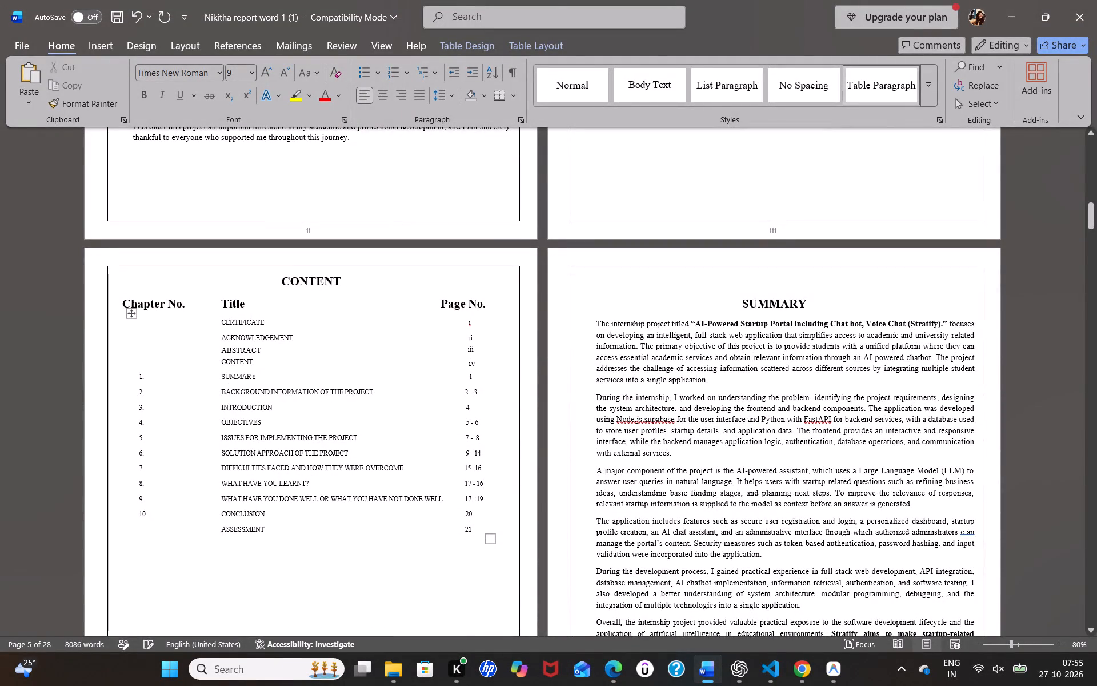
key(BackSpace)
key(8)
In the CONTENT table, set the starting page of WHAT HAVE YOU DONE WELL OR WHAT YOU HAVE NOT DONE WELL to 19.
click(471, 499)
key(BackSpace)
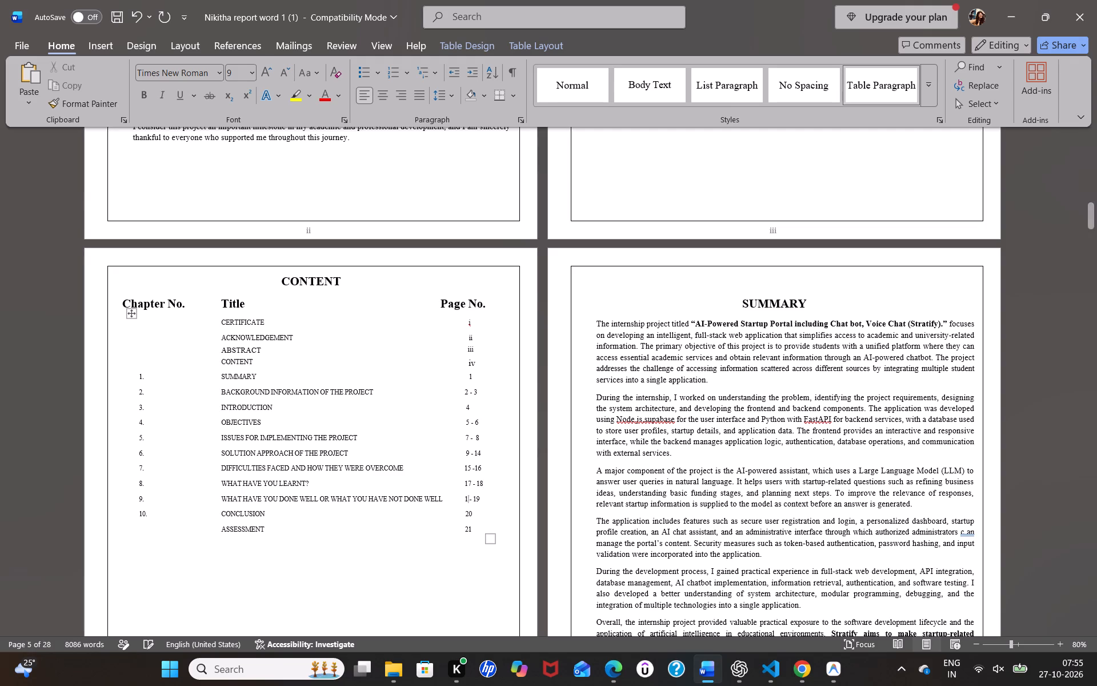
key(9)
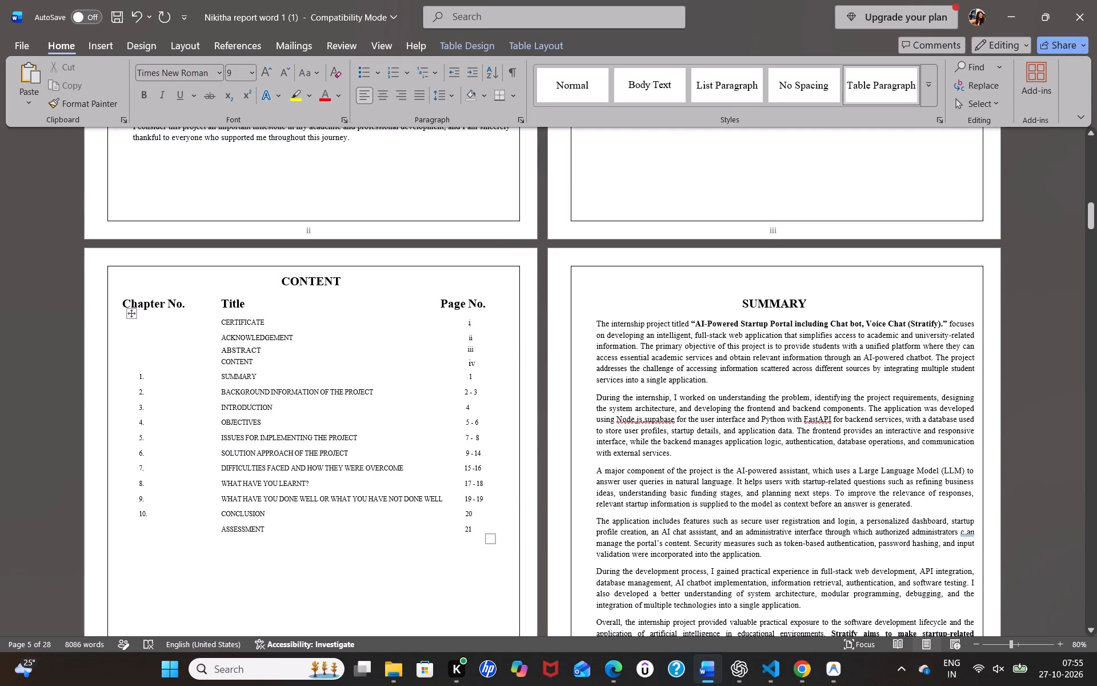
Check where the done-well/not-done-well chapter ends and set its ending page in the CONTENT table to 21.
scroll(493, 498, down, 20)
scroll(493, 498, down, 20)
scroll(493, 498, down, 20)
scroll(493, 498, up, 4)
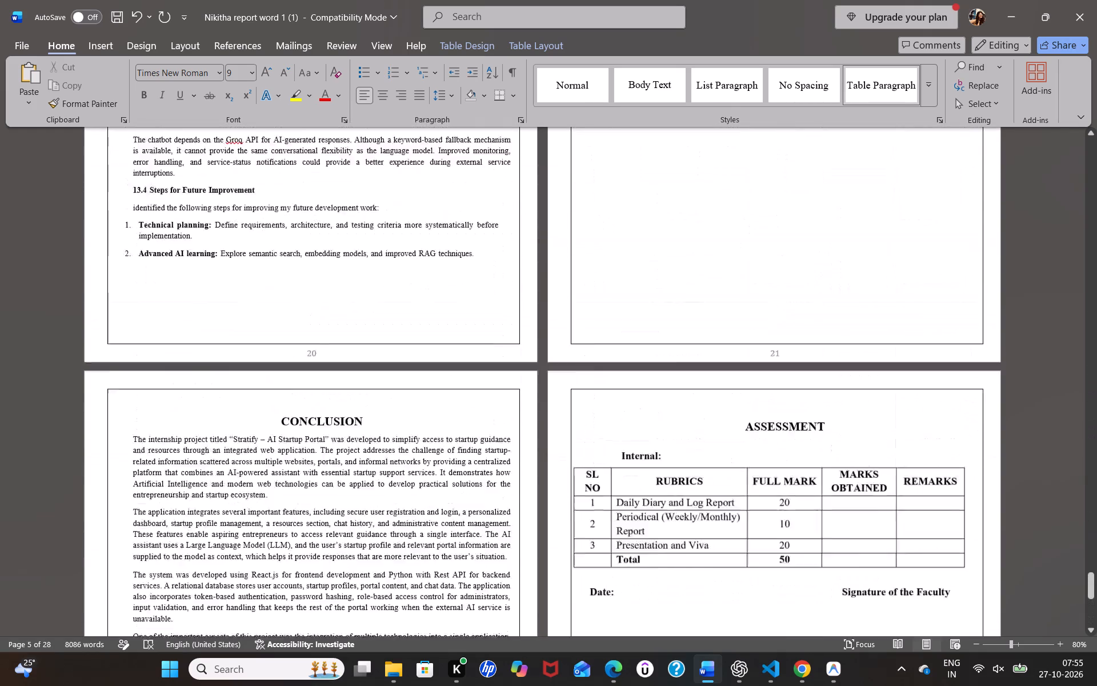
scroll(493, 498, up, 5)
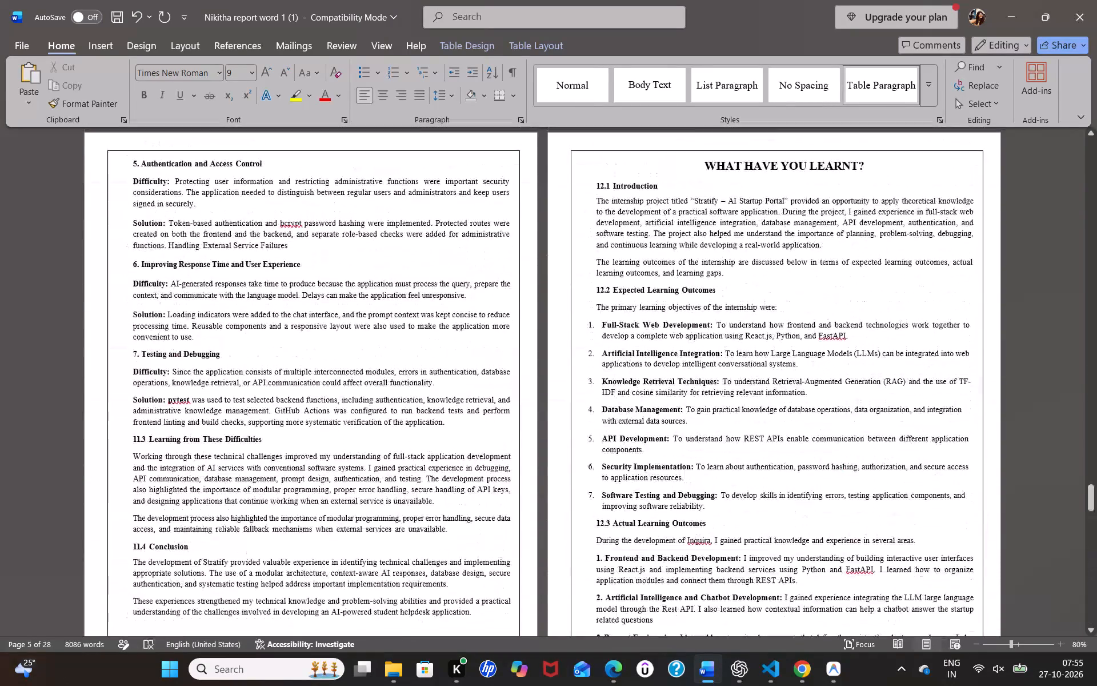
scroll(493, 498, down, 7)
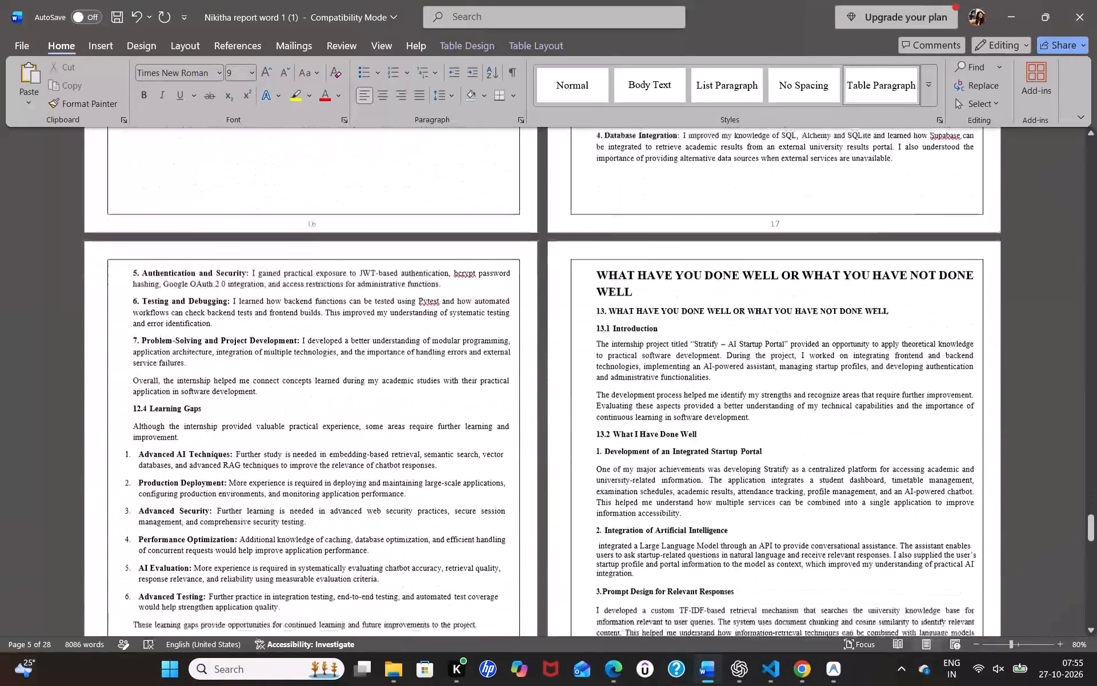
scroll(493, 498, down, 8)
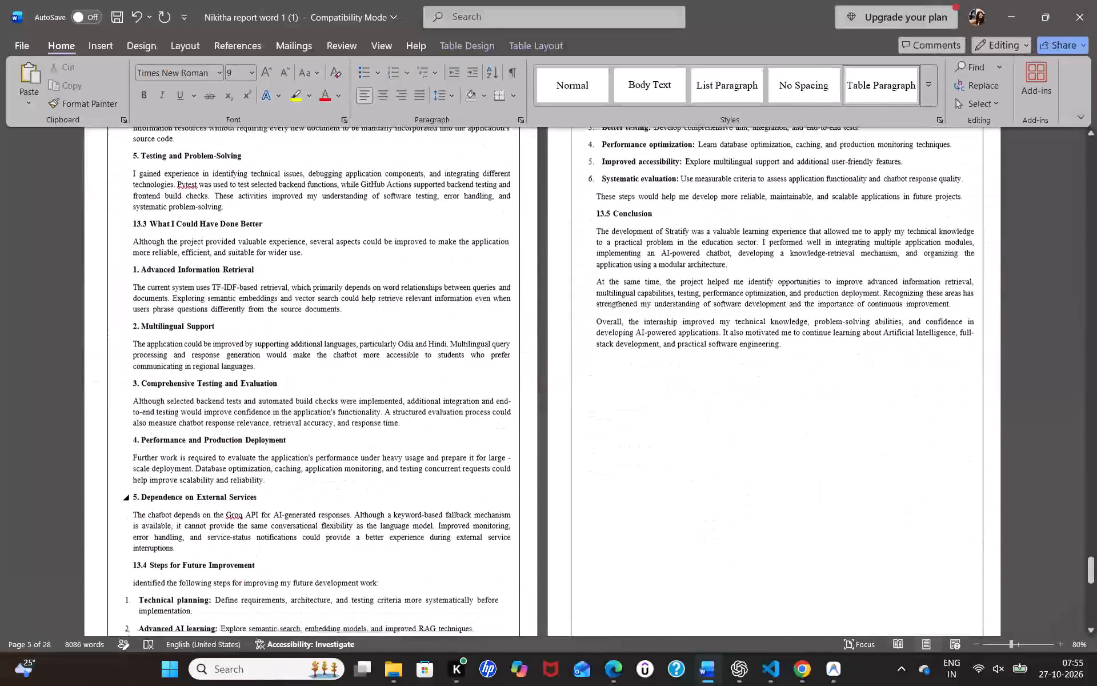
scroll(493, 498, down, 2)
scroll(493, 498, up, 4)
scroll(493, 498, down, 2)
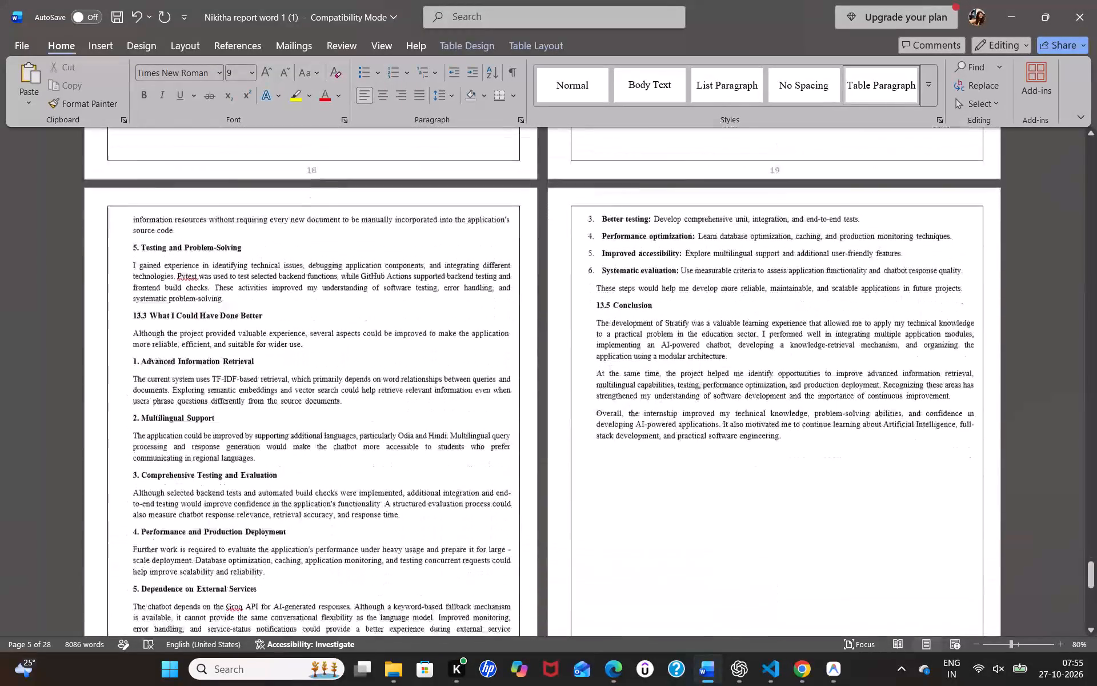
scroll(493, 498, down, 4)
scroll(493, 498, up, 7)
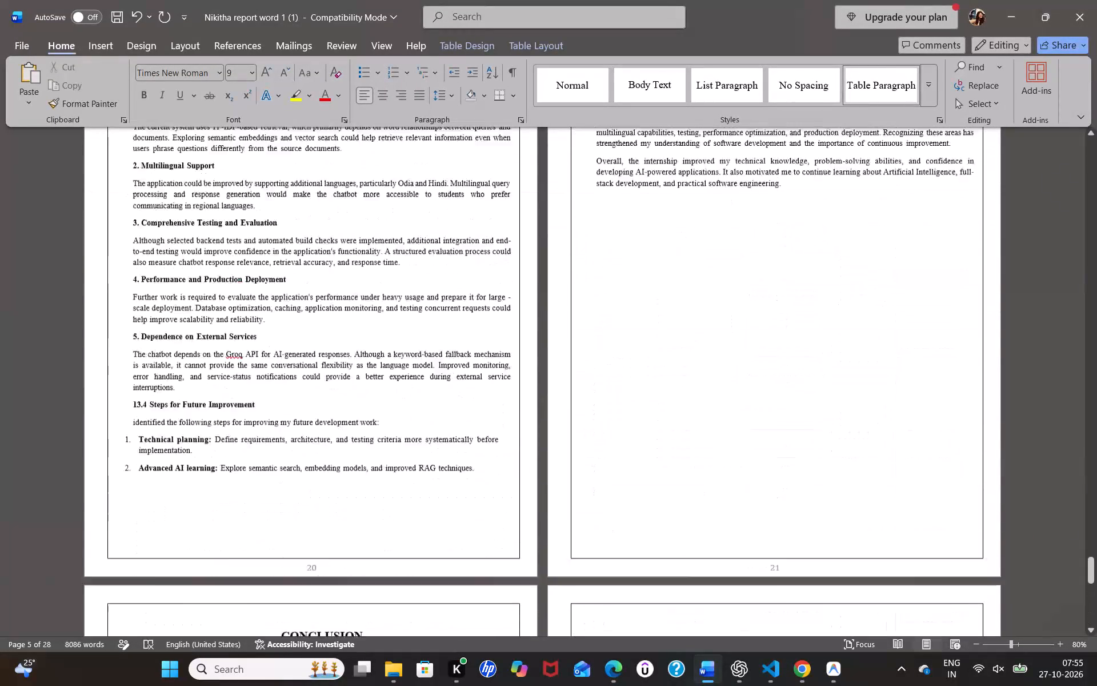
scroll(493, 498, up, 4)
scroll(493, 498, up, 19)
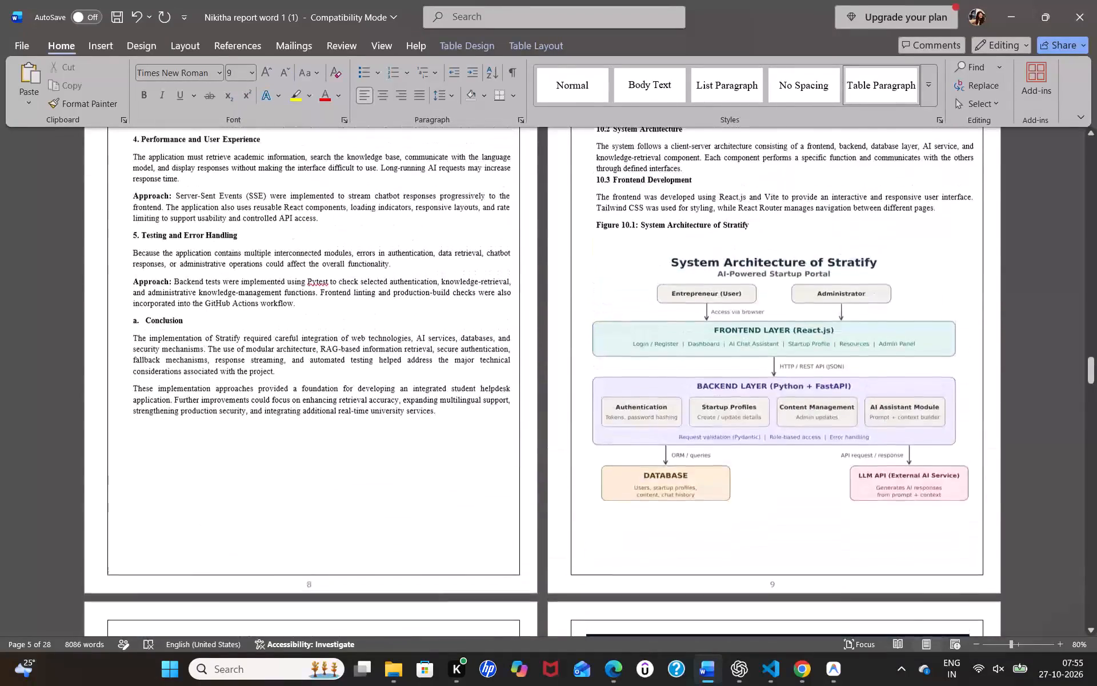
scroll(493, 498, up, 15)
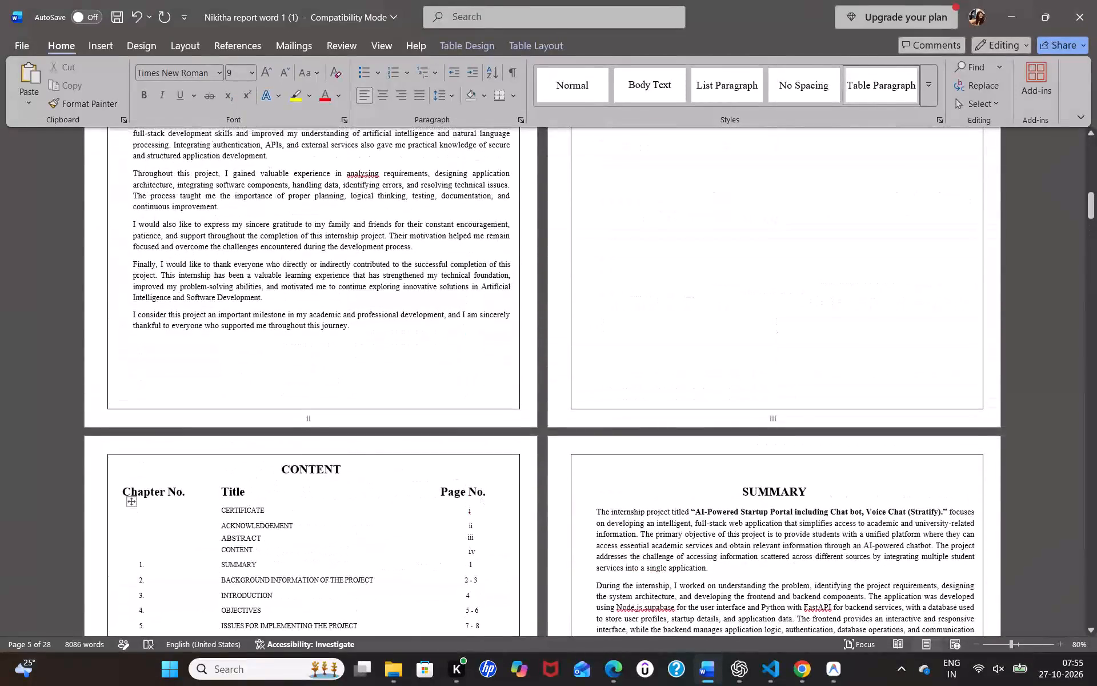
scroll(489, 587, down, 2)
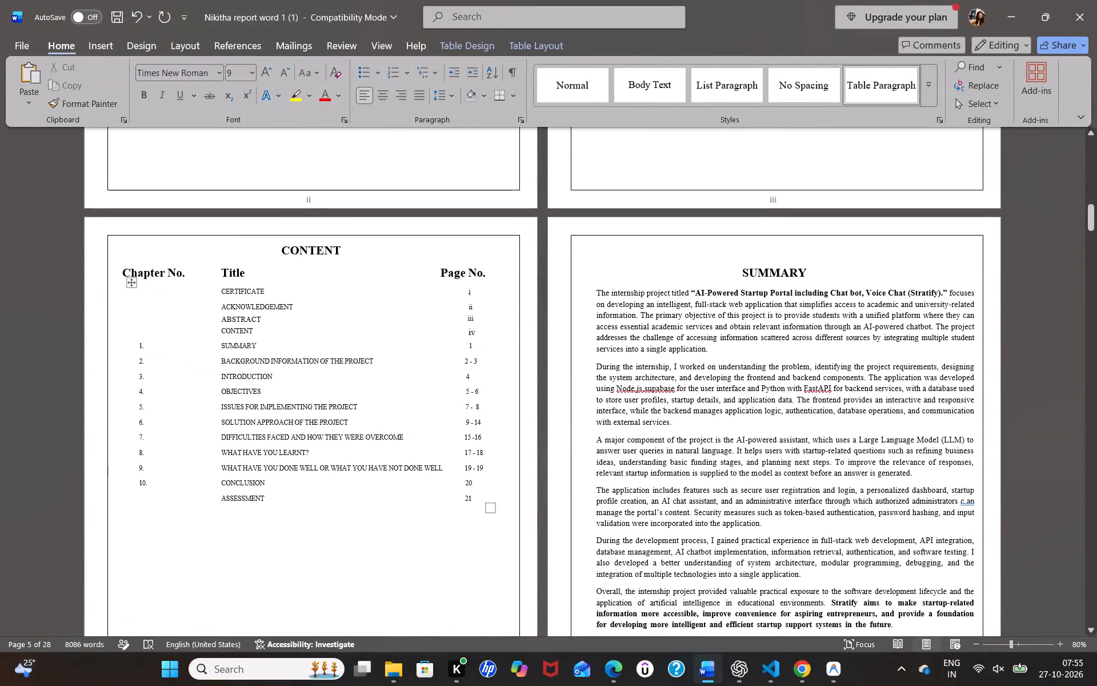
click(483, 468)
key(BackSpace)
key(BackSpace)
text(21)
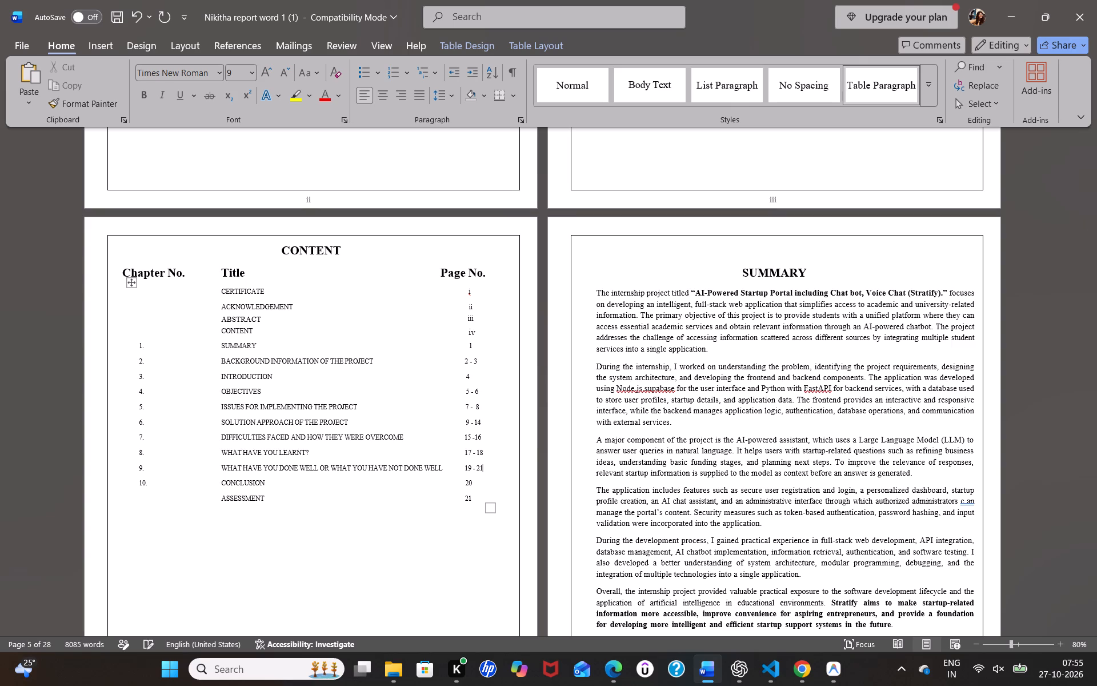
In the CONTENT table, set the page number of CONCLUSION to 22.
scroll(483, 468, down, 20)
scroll(483, 468, down, 1)
scroll(483, 468, up, 9)
scroll(483, 468, down, 2)
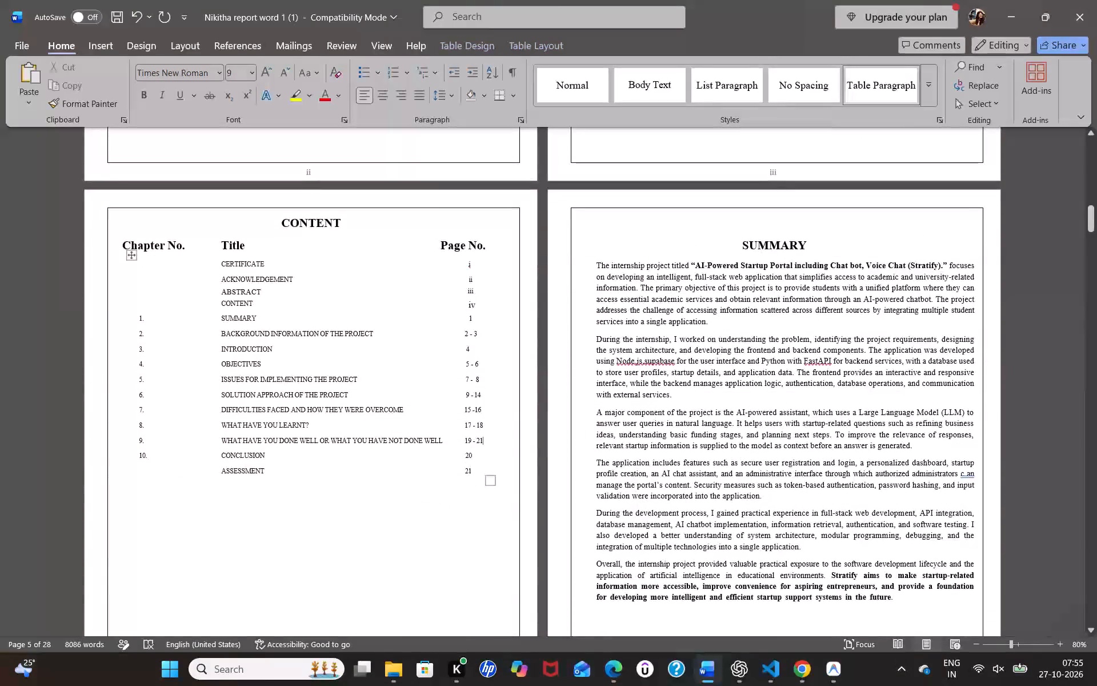
click(474, 454)
key(BackSpace)
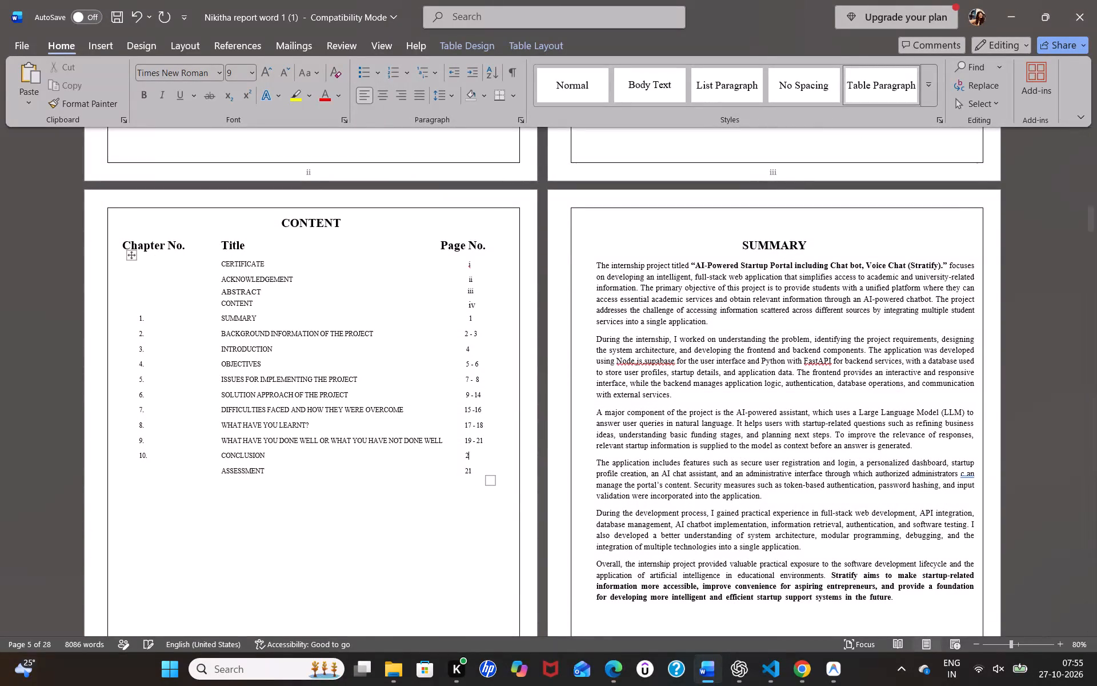
key(2)
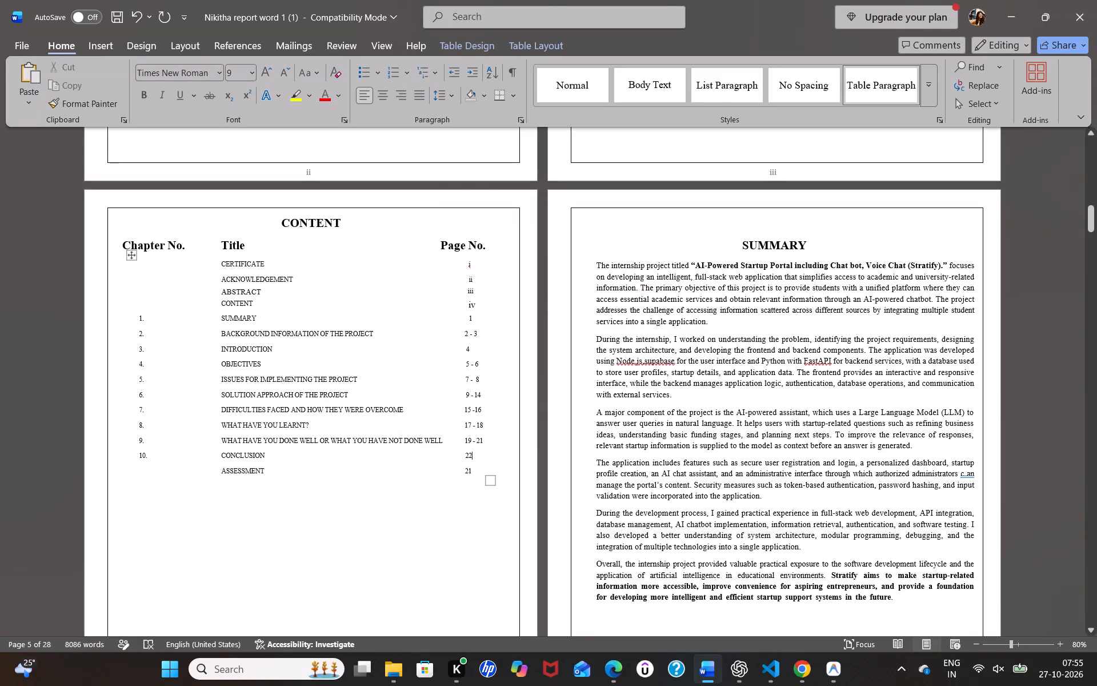
In the CONTENT table, replace the page number of ASSESSMENT with 23.
click(473, 473)
click(472, 467)
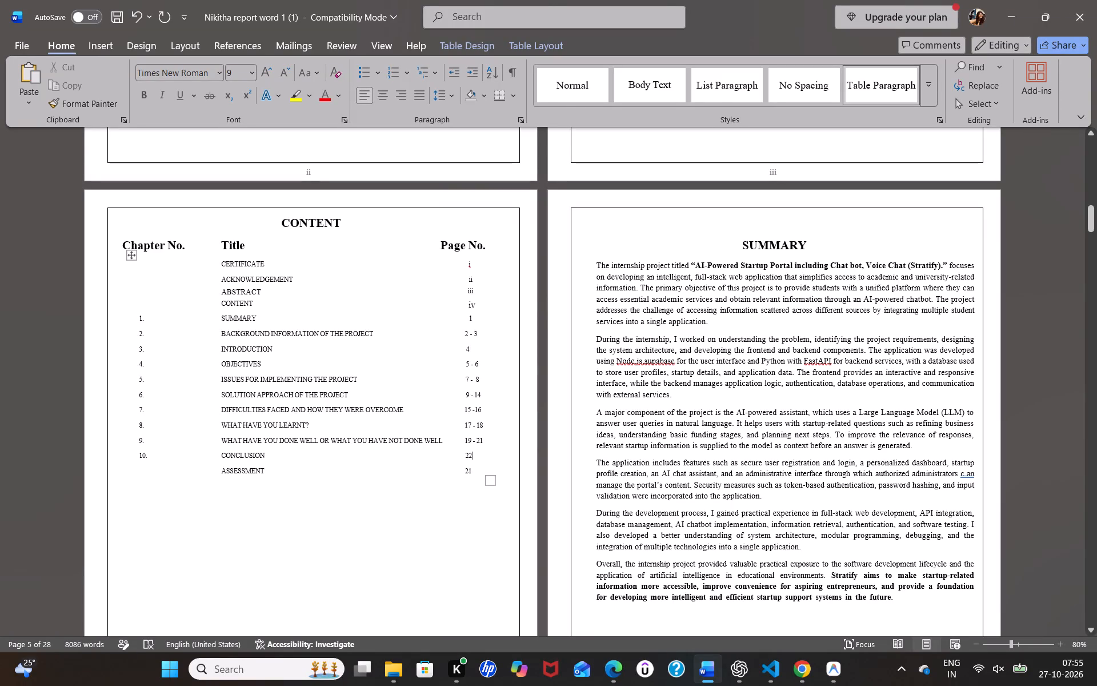
key(BackSpace)
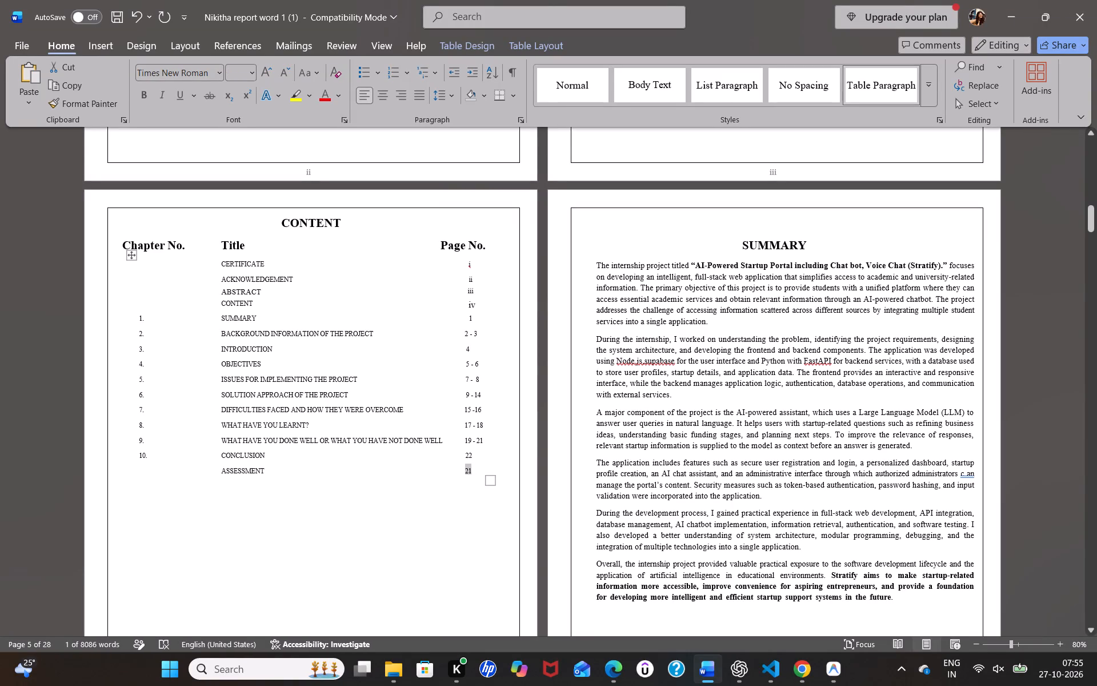
click(469, 496)
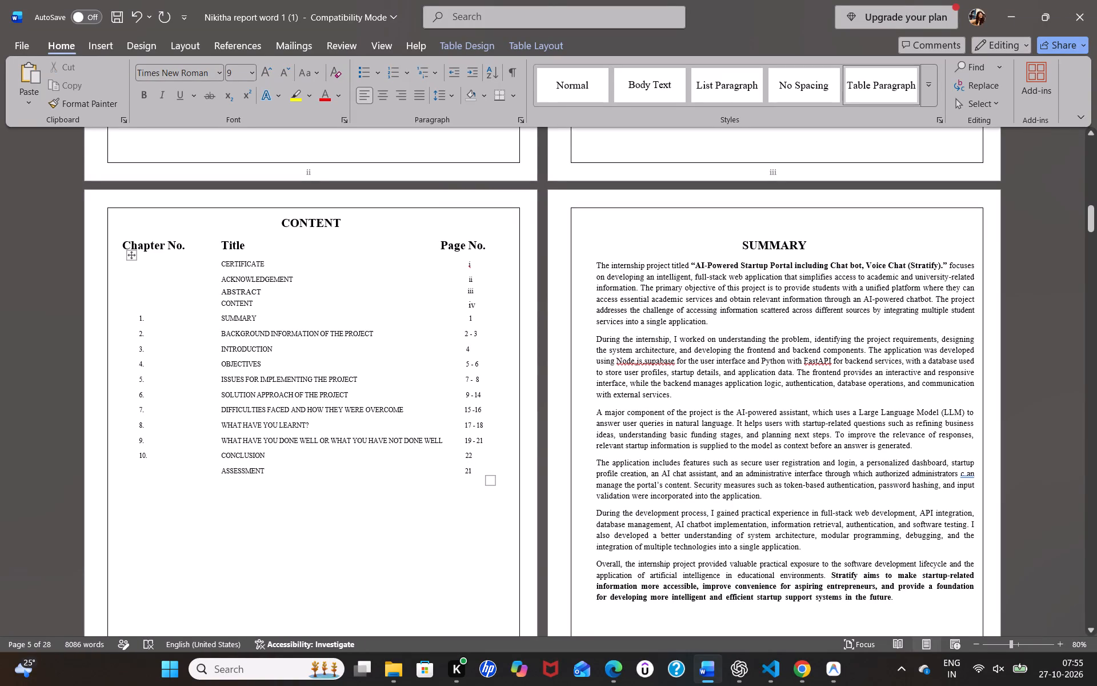
click(473, 466)
key(BackSpace)
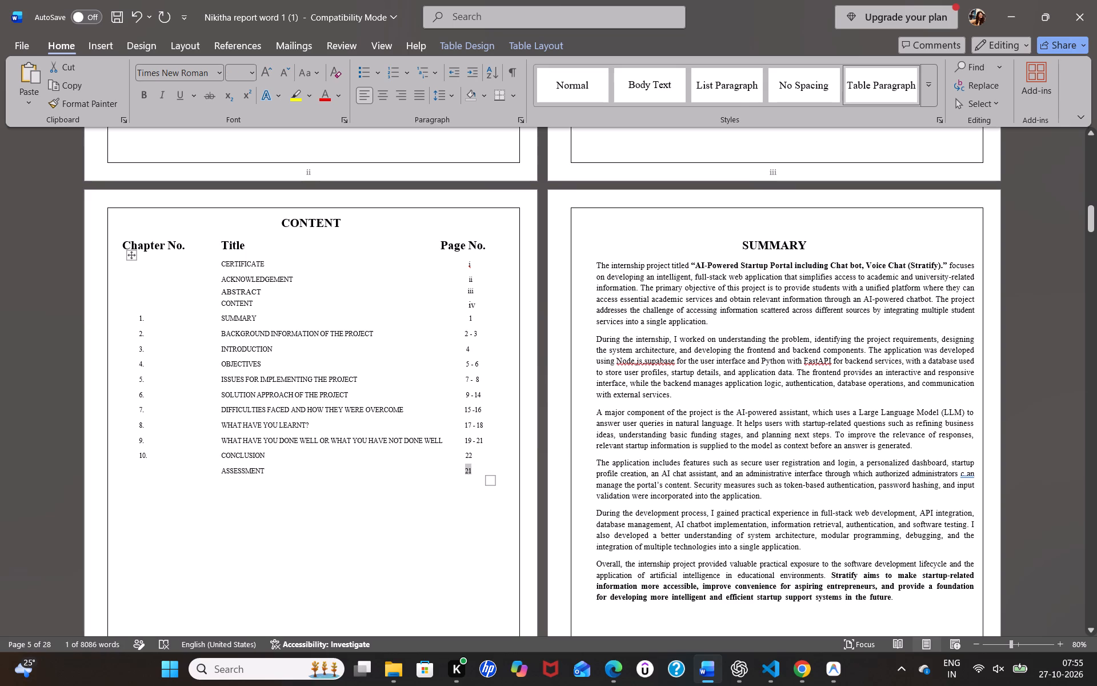
click(473, 466)
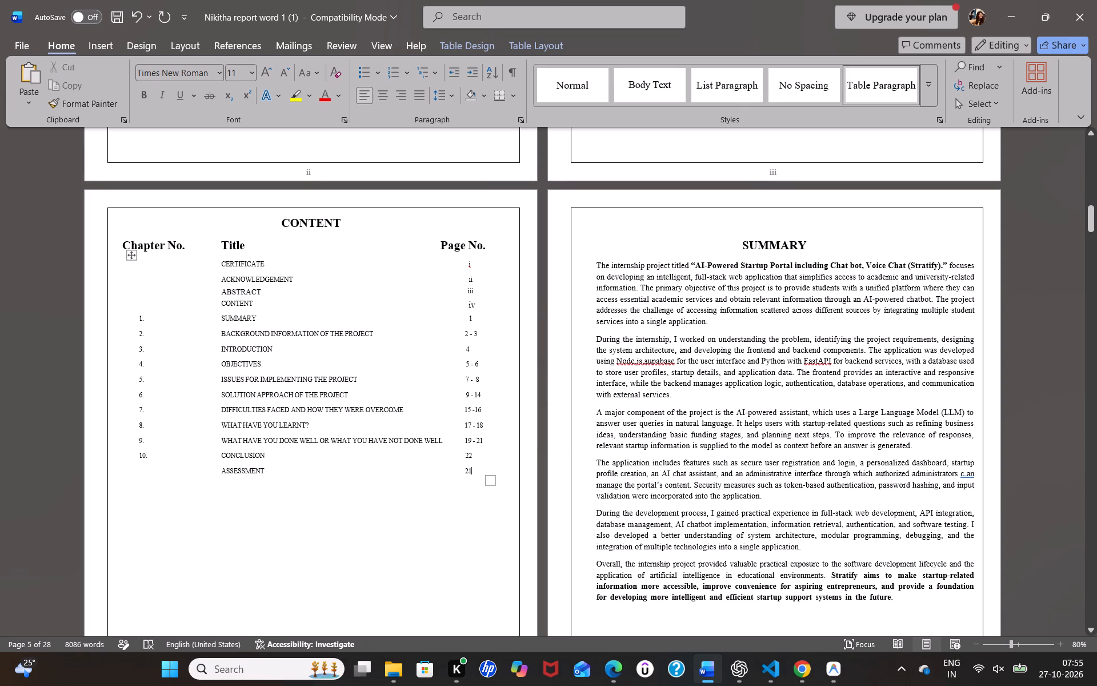
key(BackSpace)
key(BackSpace)
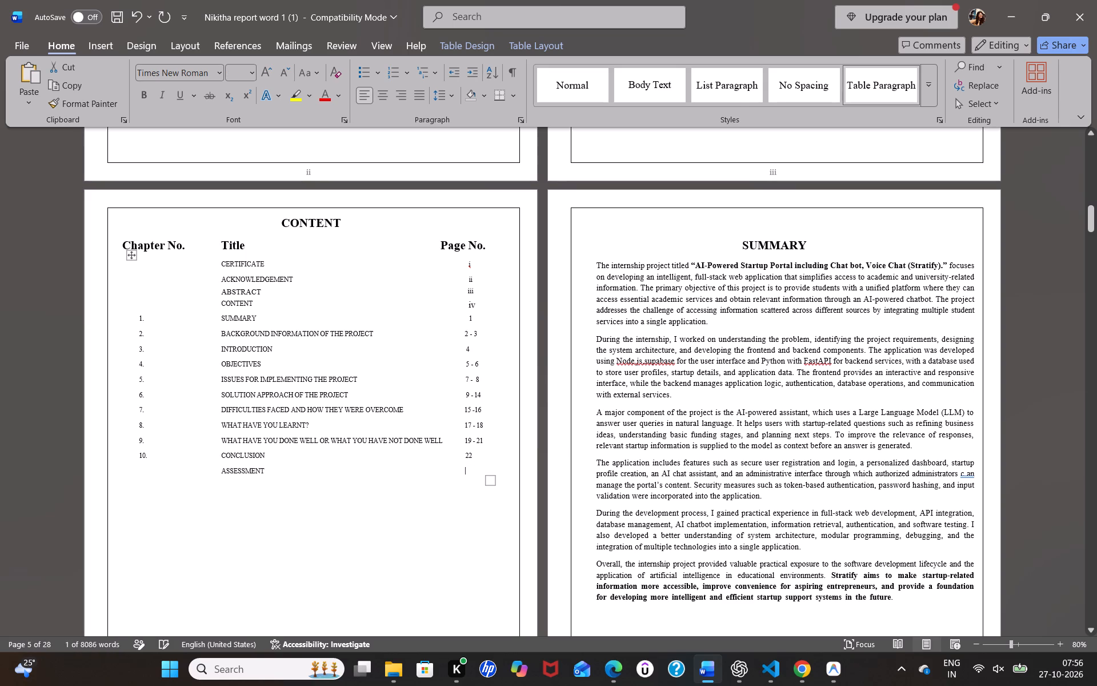
text(23)
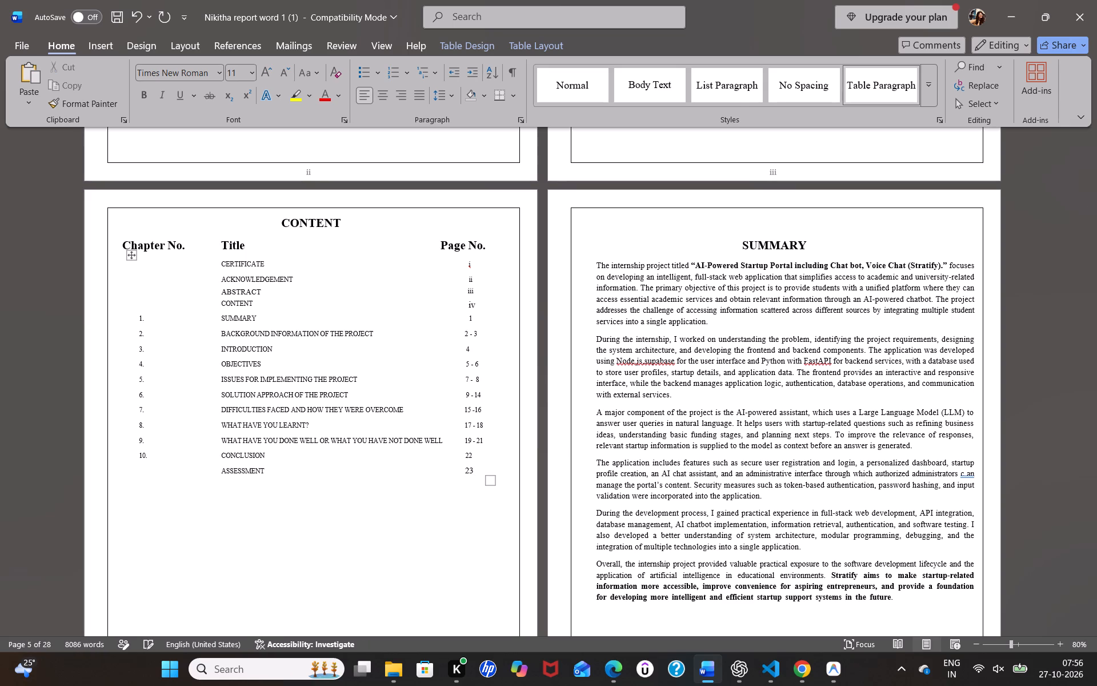
click(451, 560)
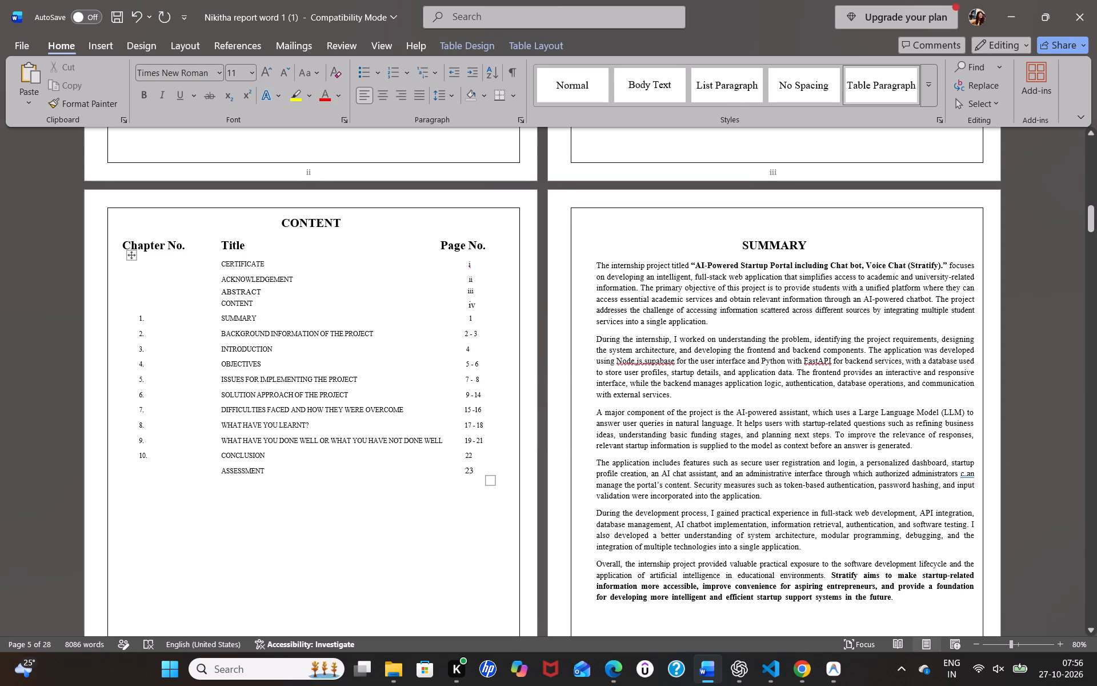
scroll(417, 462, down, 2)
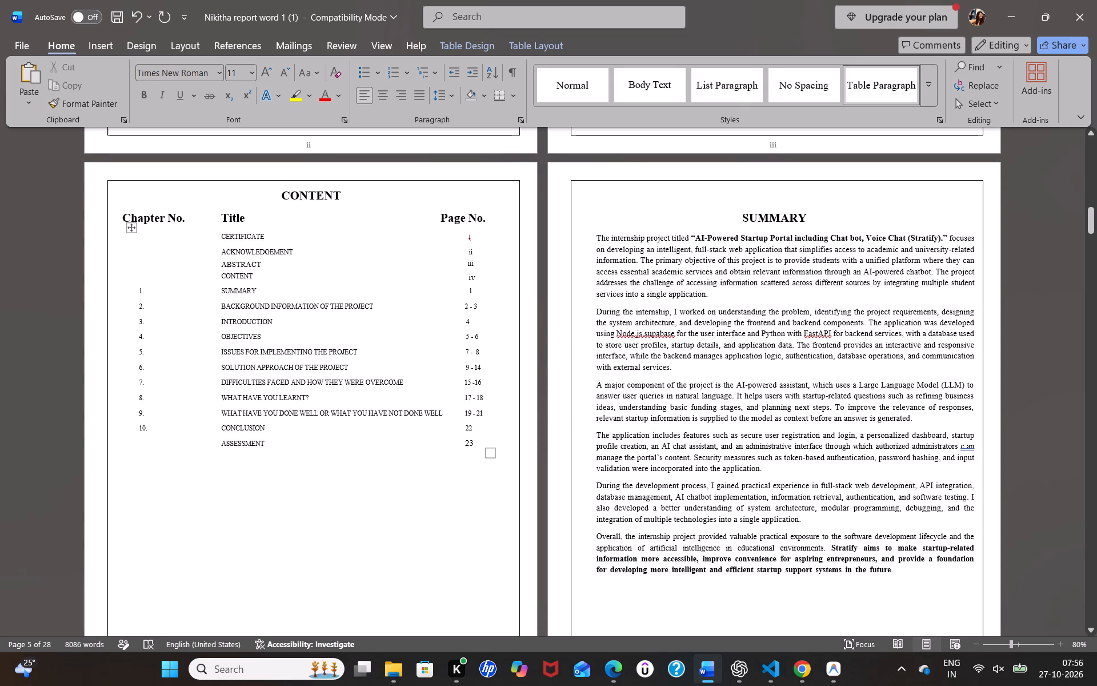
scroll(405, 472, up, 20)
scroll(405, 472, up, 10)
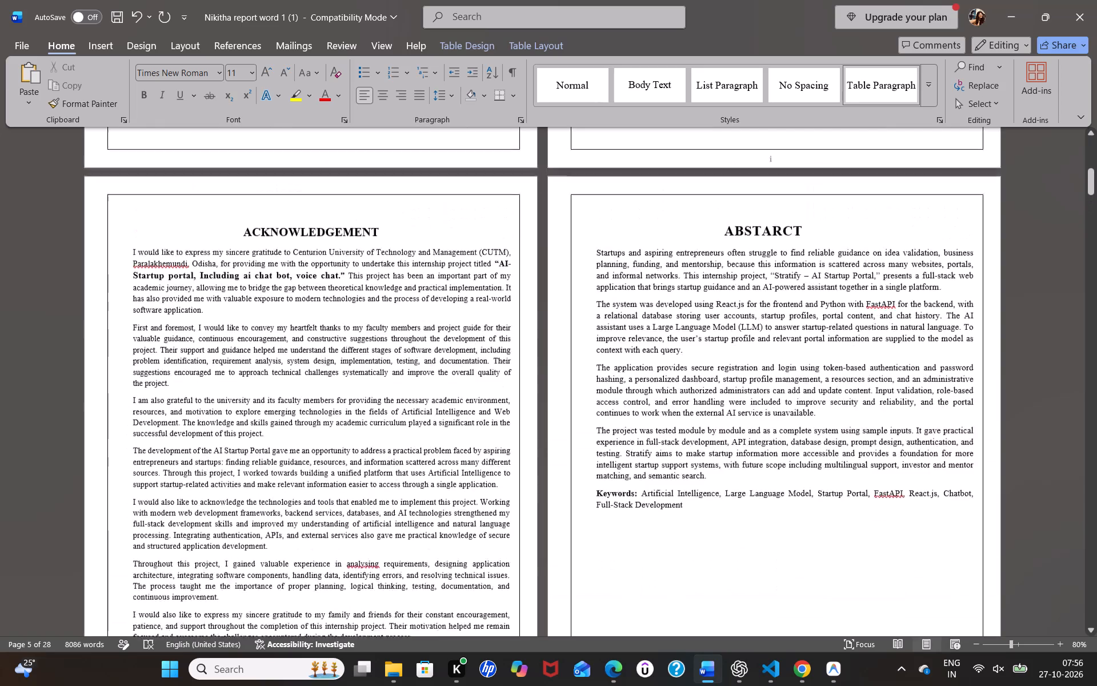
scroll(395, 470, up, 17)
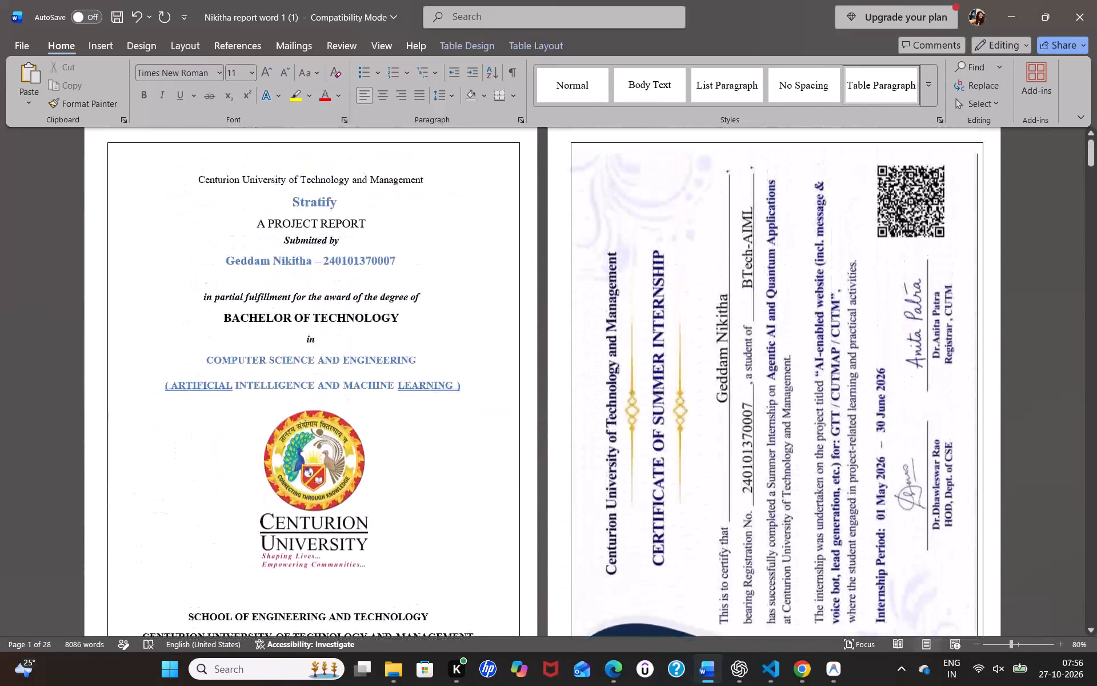
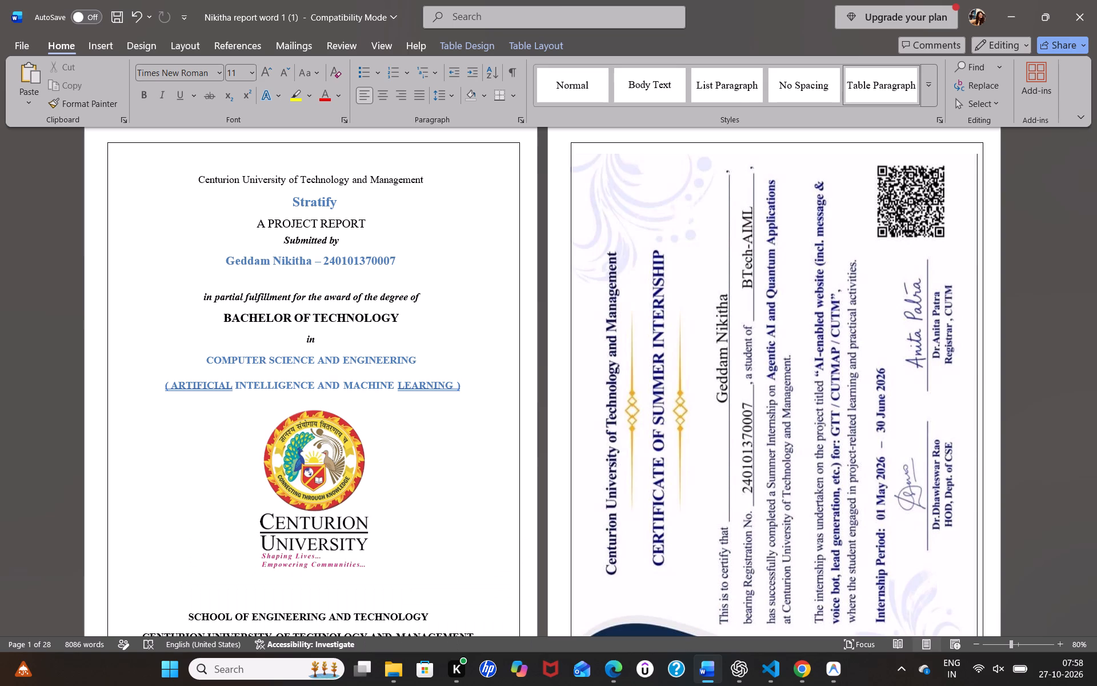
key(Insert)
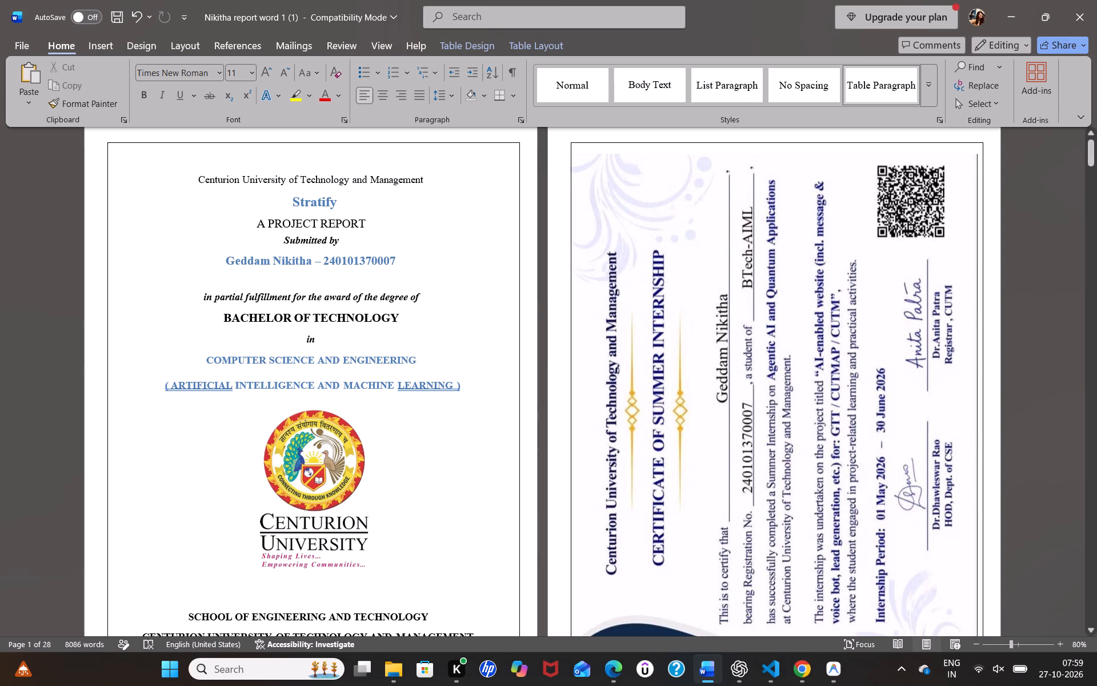
Review the report from the cover to the OBJECTIVES chapter, checking the CONTENT table's page numbers against the page footers.
scroll(989, 627, down, 10)
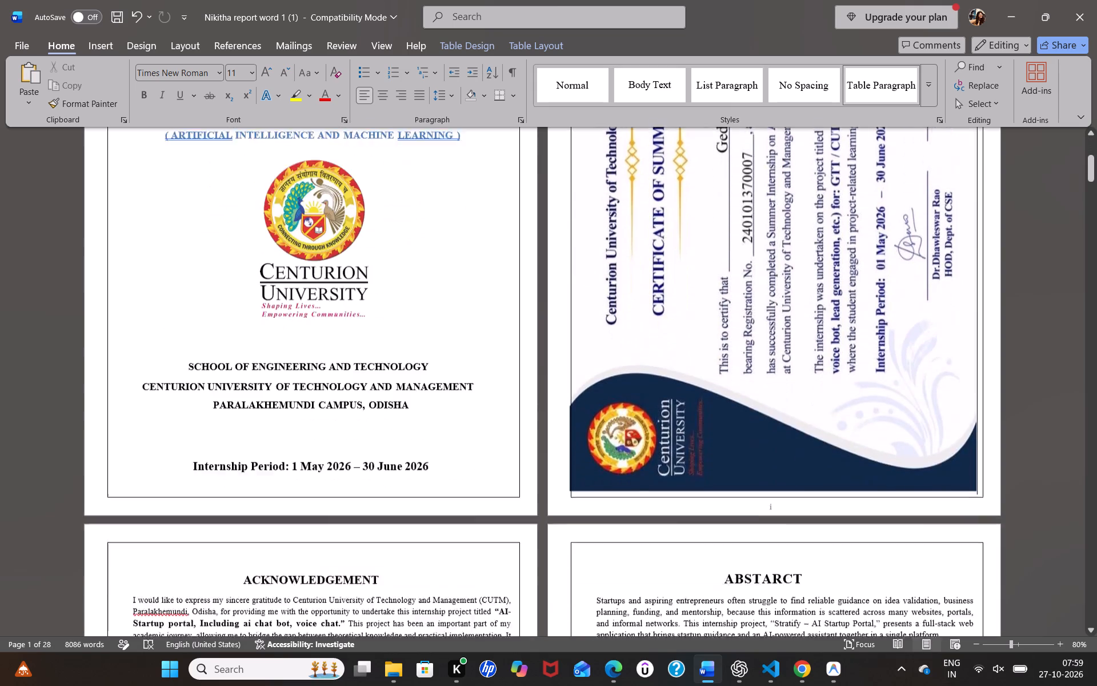
scroll(976, 564, down, 20)
scroll(976, 564, down, 17)
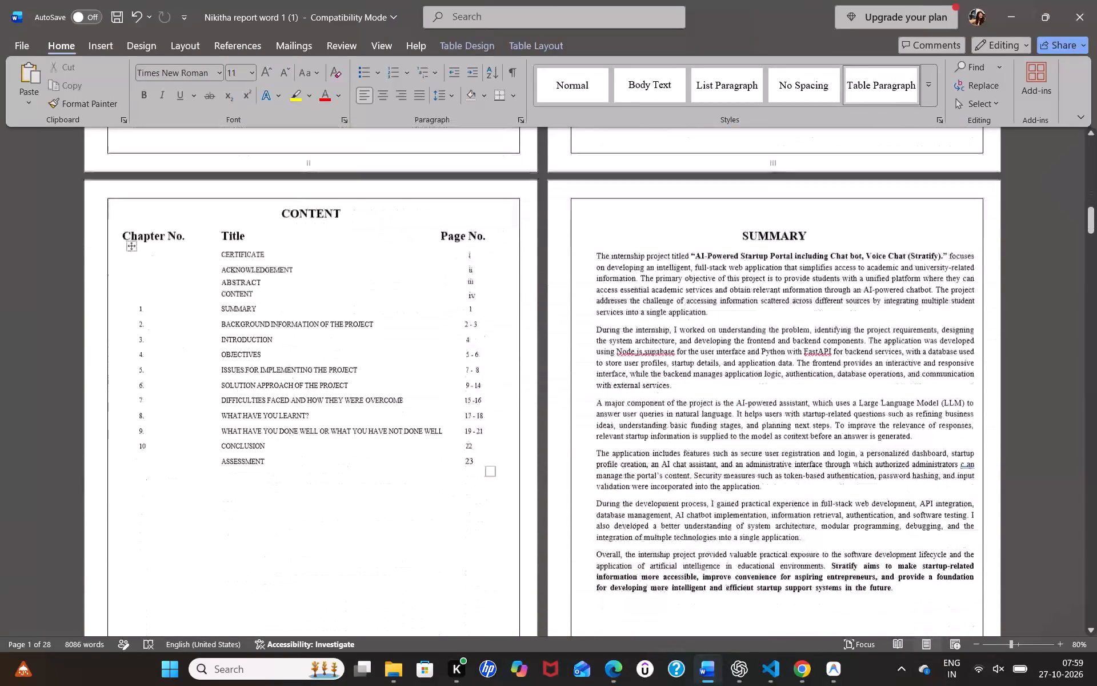
scroll(894, 496, down, 7)
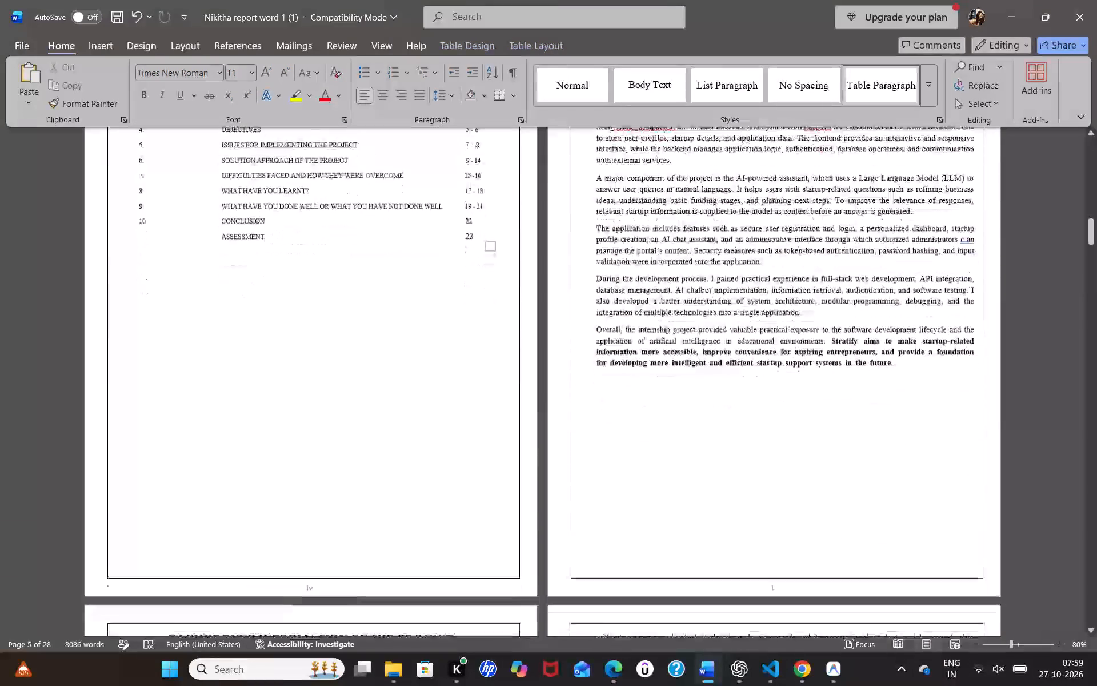
scroll(894, 496, up, 8)
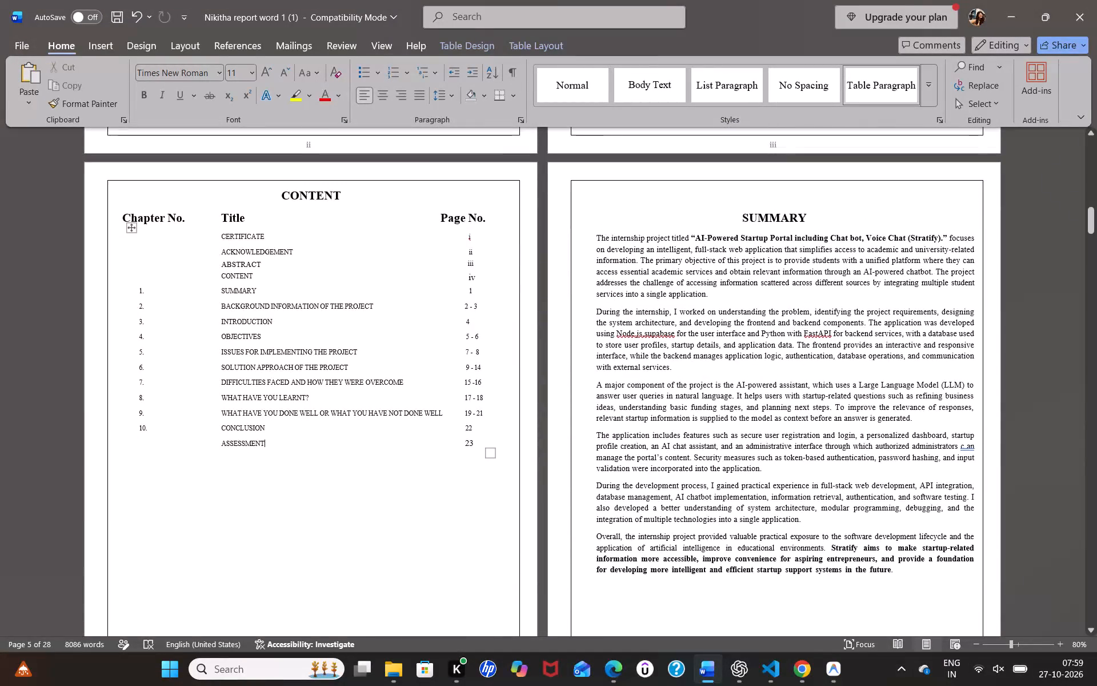
click(643, 333)
scroll(668, 330, down, 18)
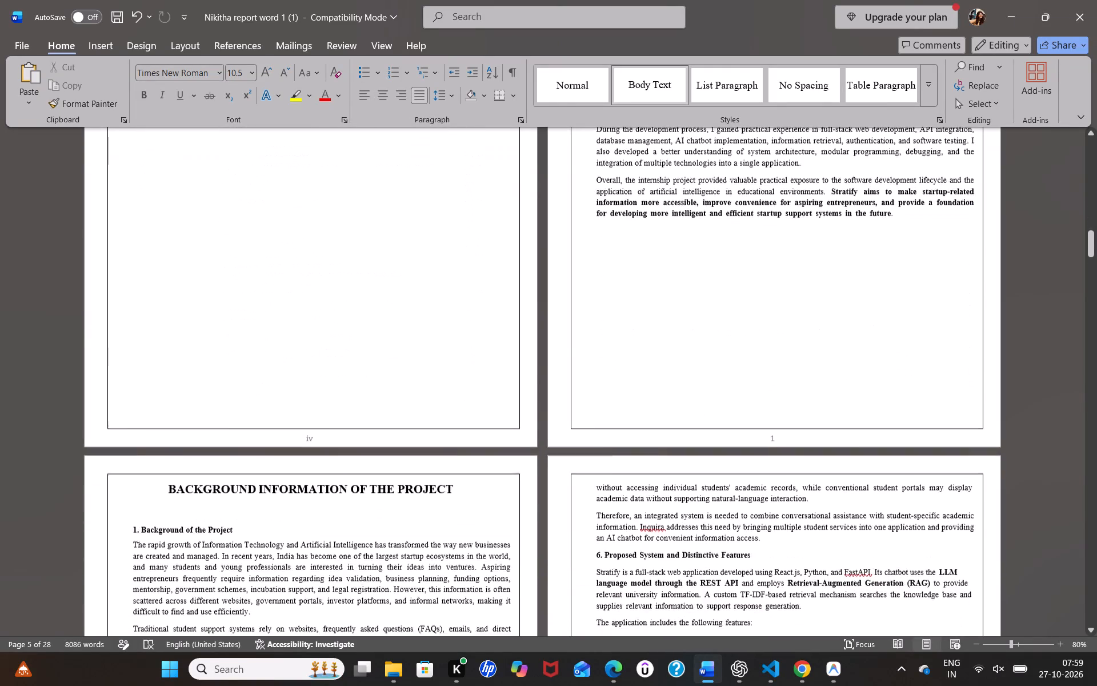
scroll(727, 311, down, 20)
scroll(727, 311, down, 3)
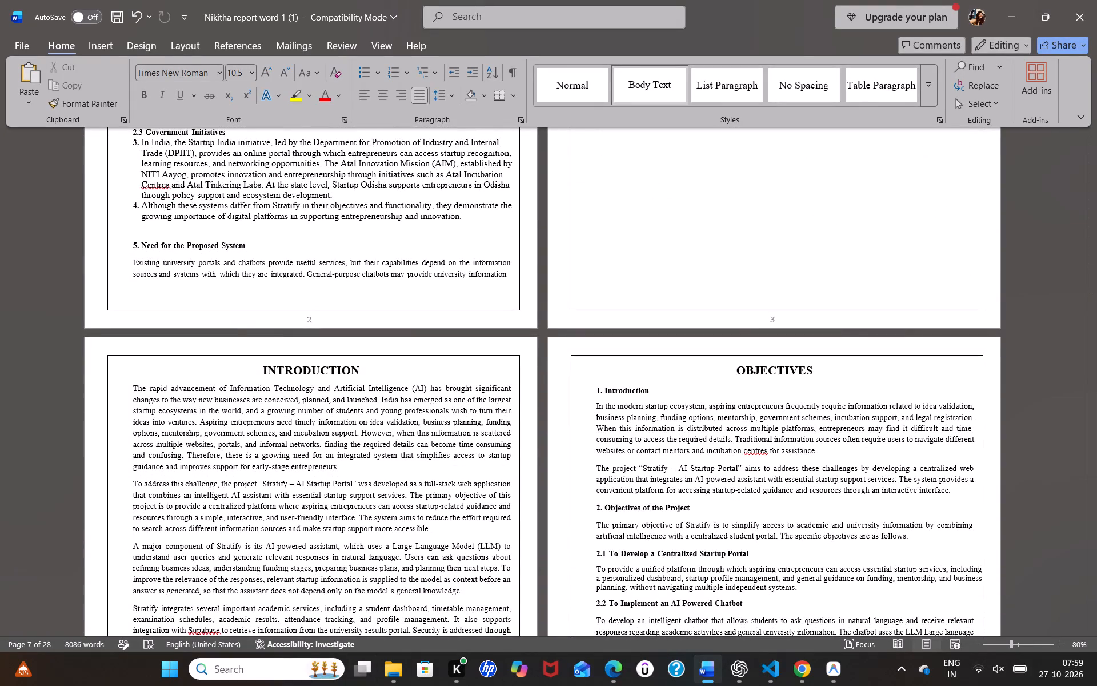
Search the computer for "what" to find and open WhatsApp.
click(254, 679)
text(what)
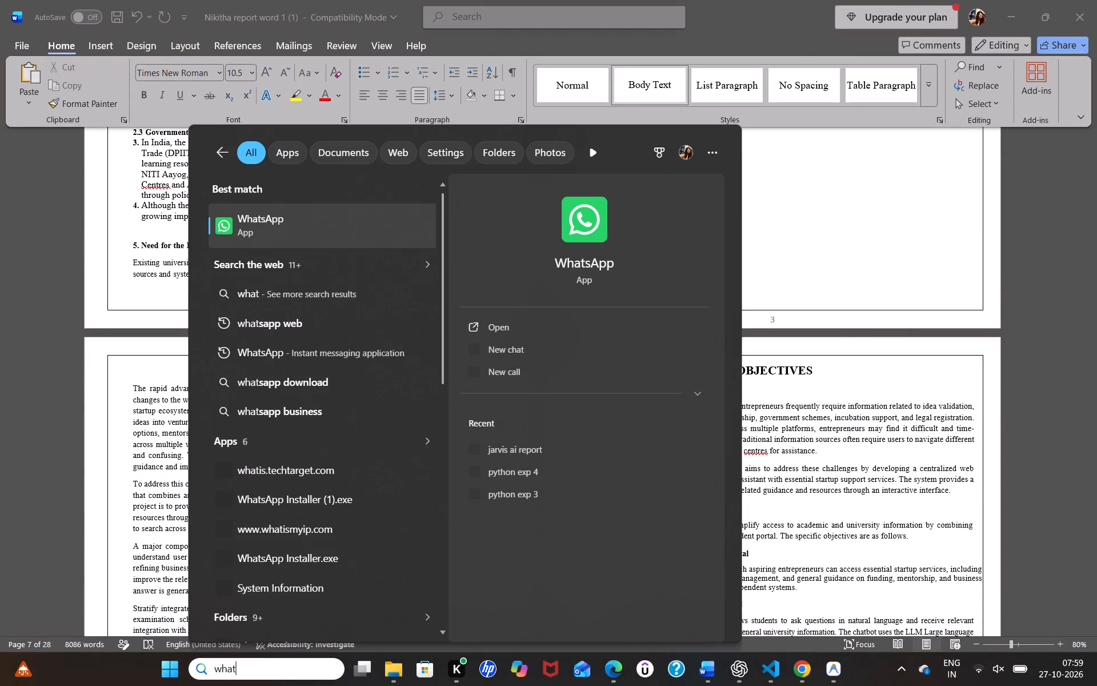
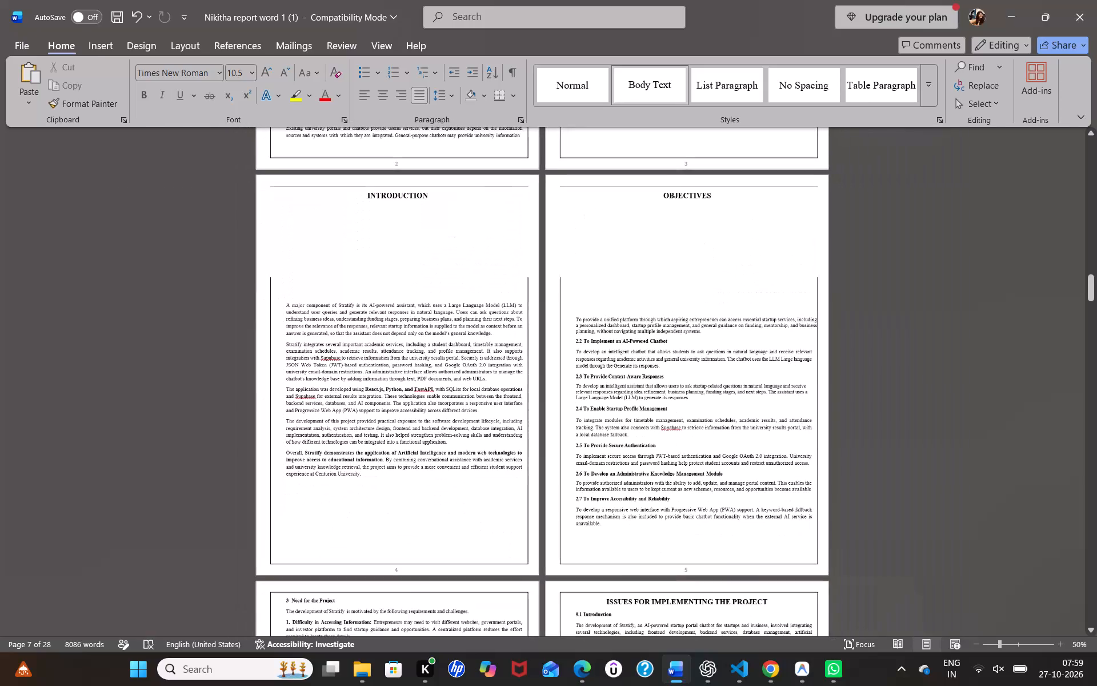
Review the report's page layout and numbering from the cover page through the CONTENT table and the chapters up to DIFFICULTIES FACED.
scroll(220, 321, up, 7)
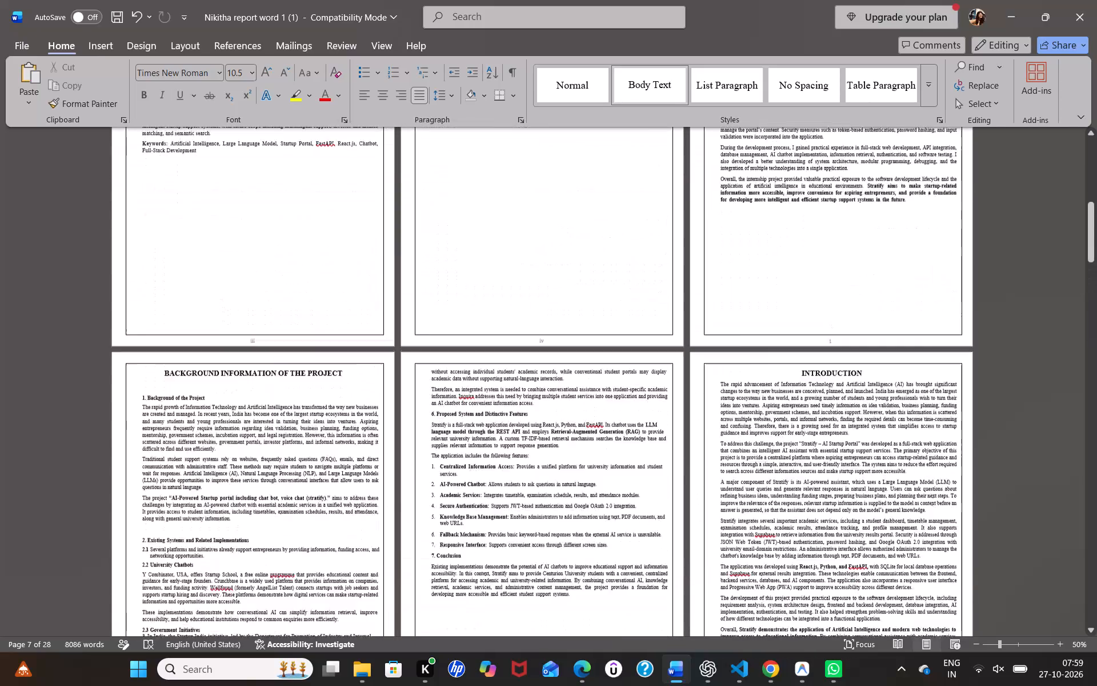
scroll(220, 321, up, 5)
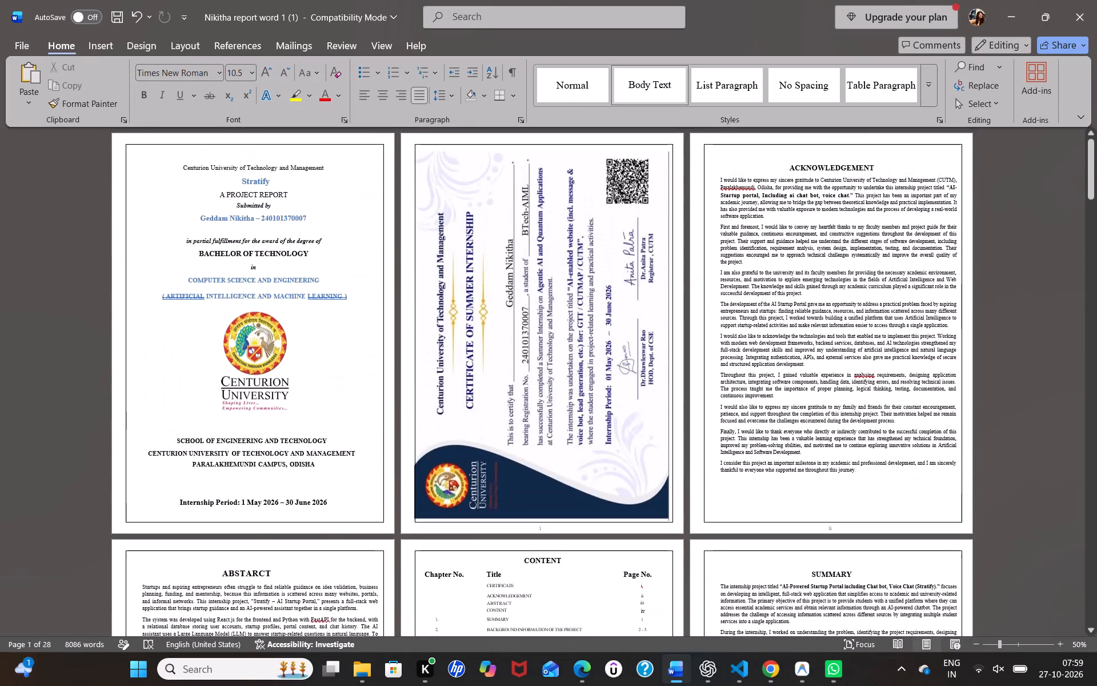
scroll(220, 321, down, 5)
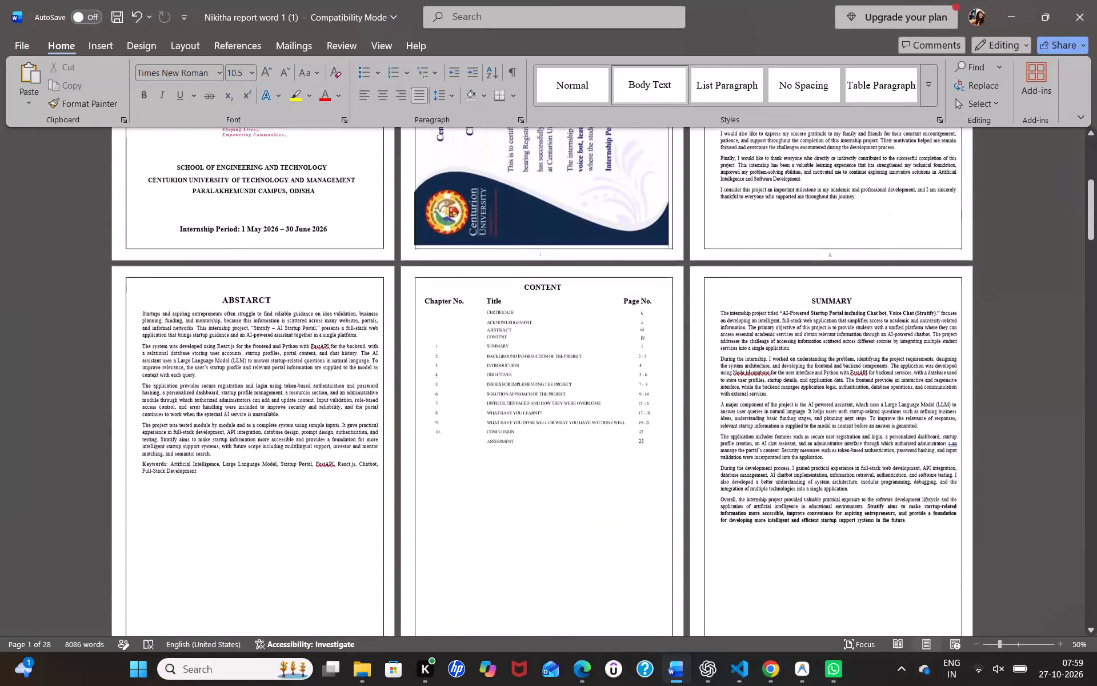
scroll(220, 321, down, 7)
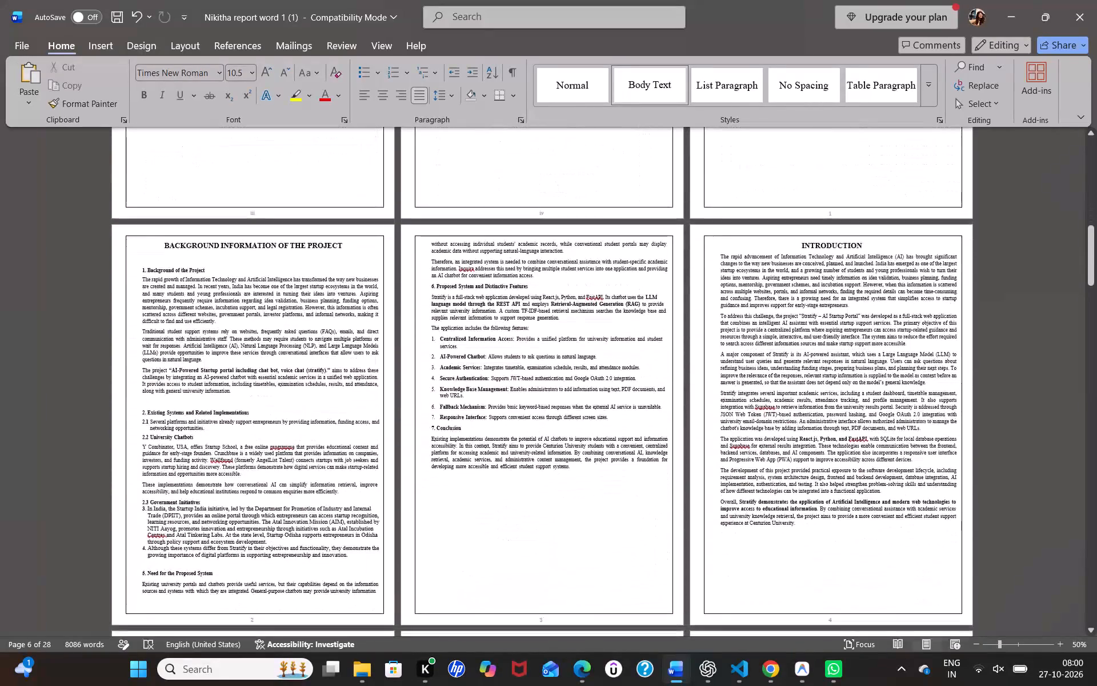
scroll(220, 321, down, 7)
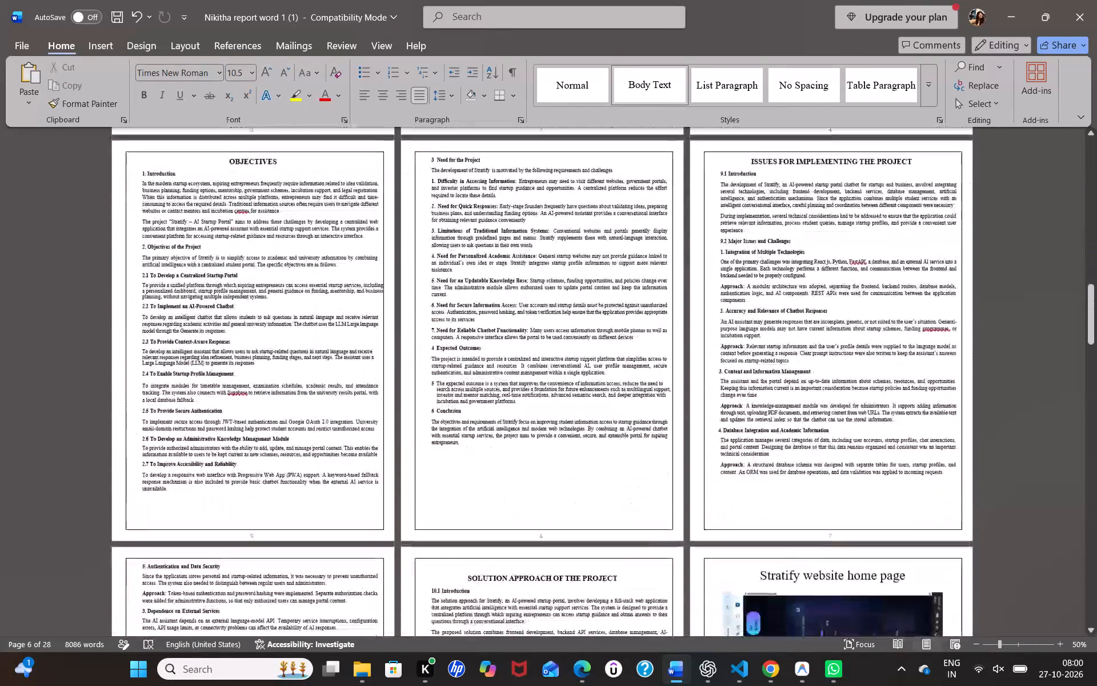
scroll(220, 321, down, 6)
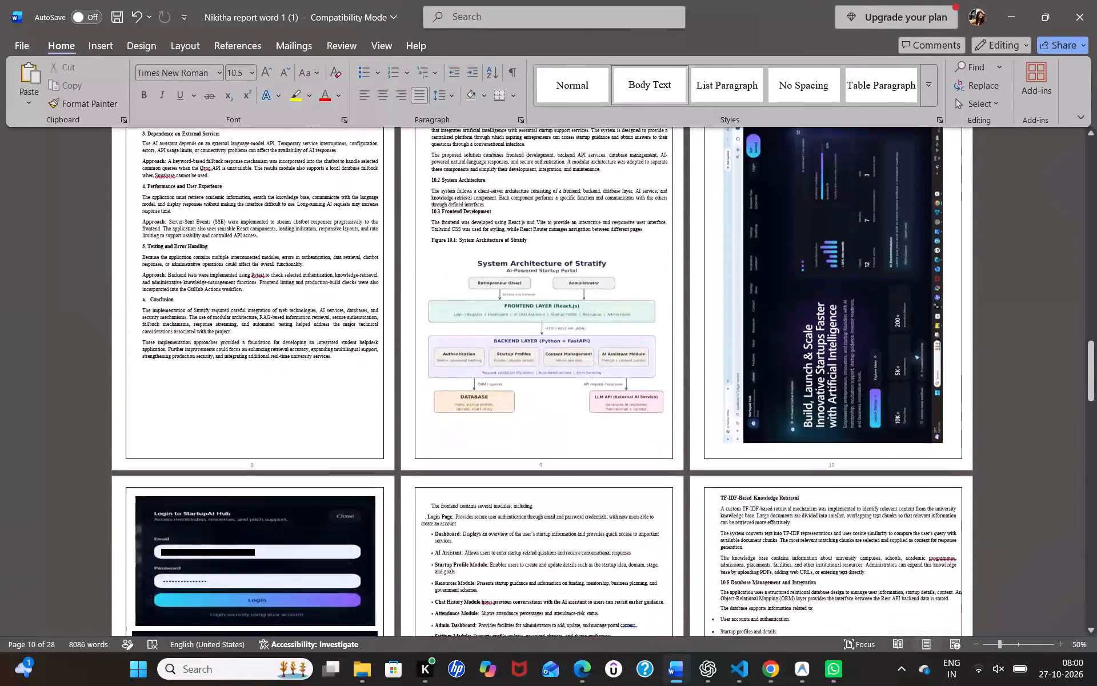